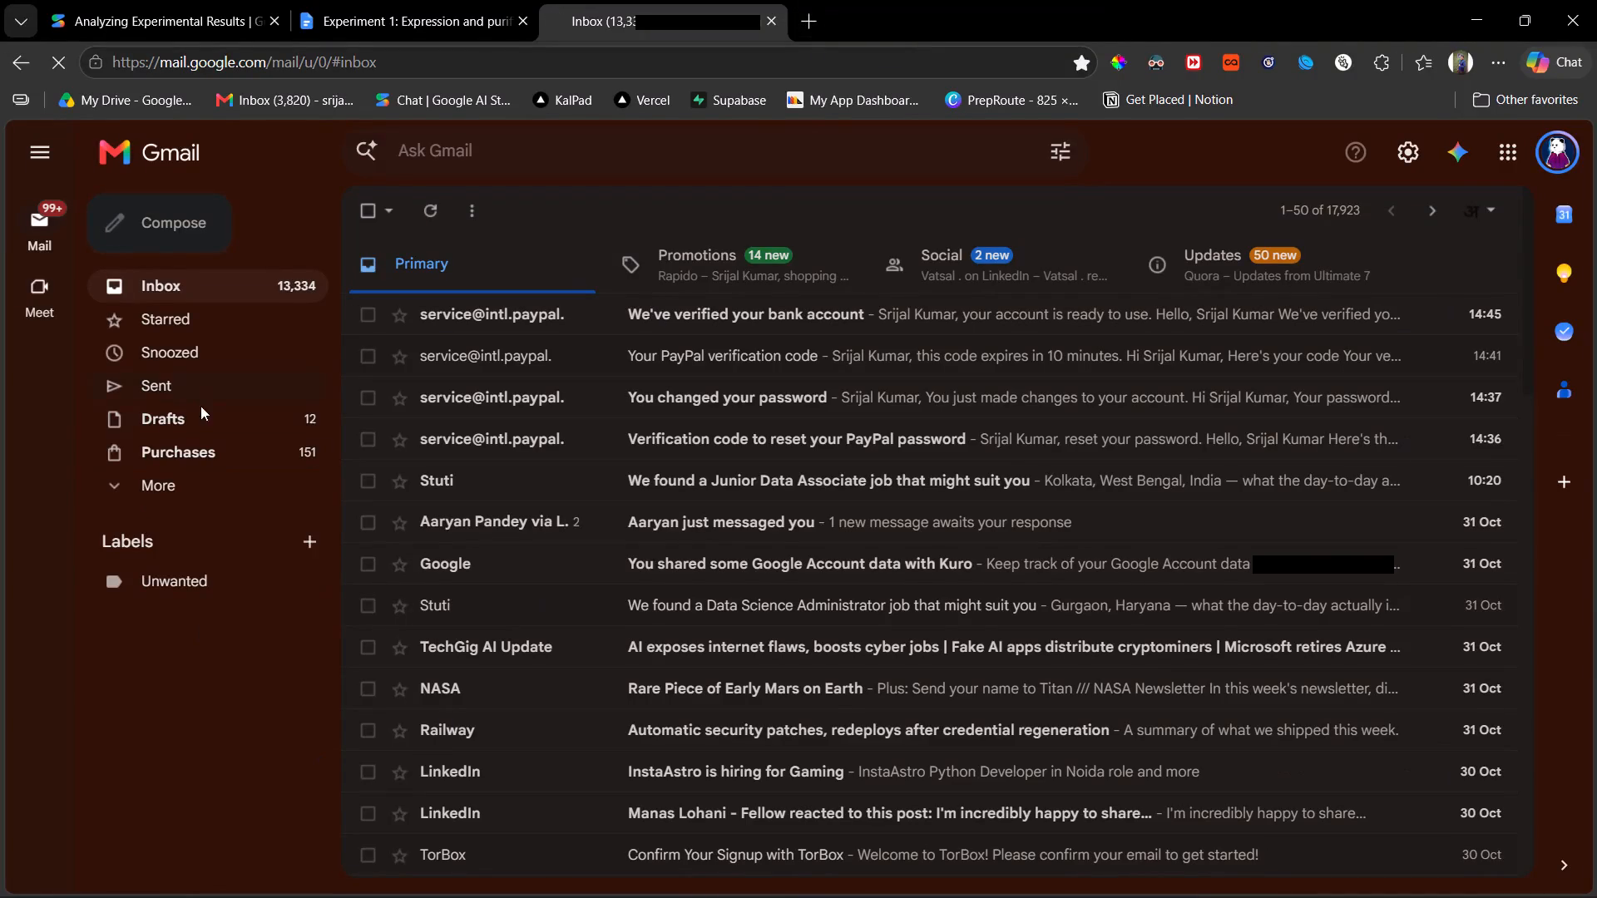
Expand the mailbox folder list to show the additional folders beyond Purchases.
left_click(190, 488)
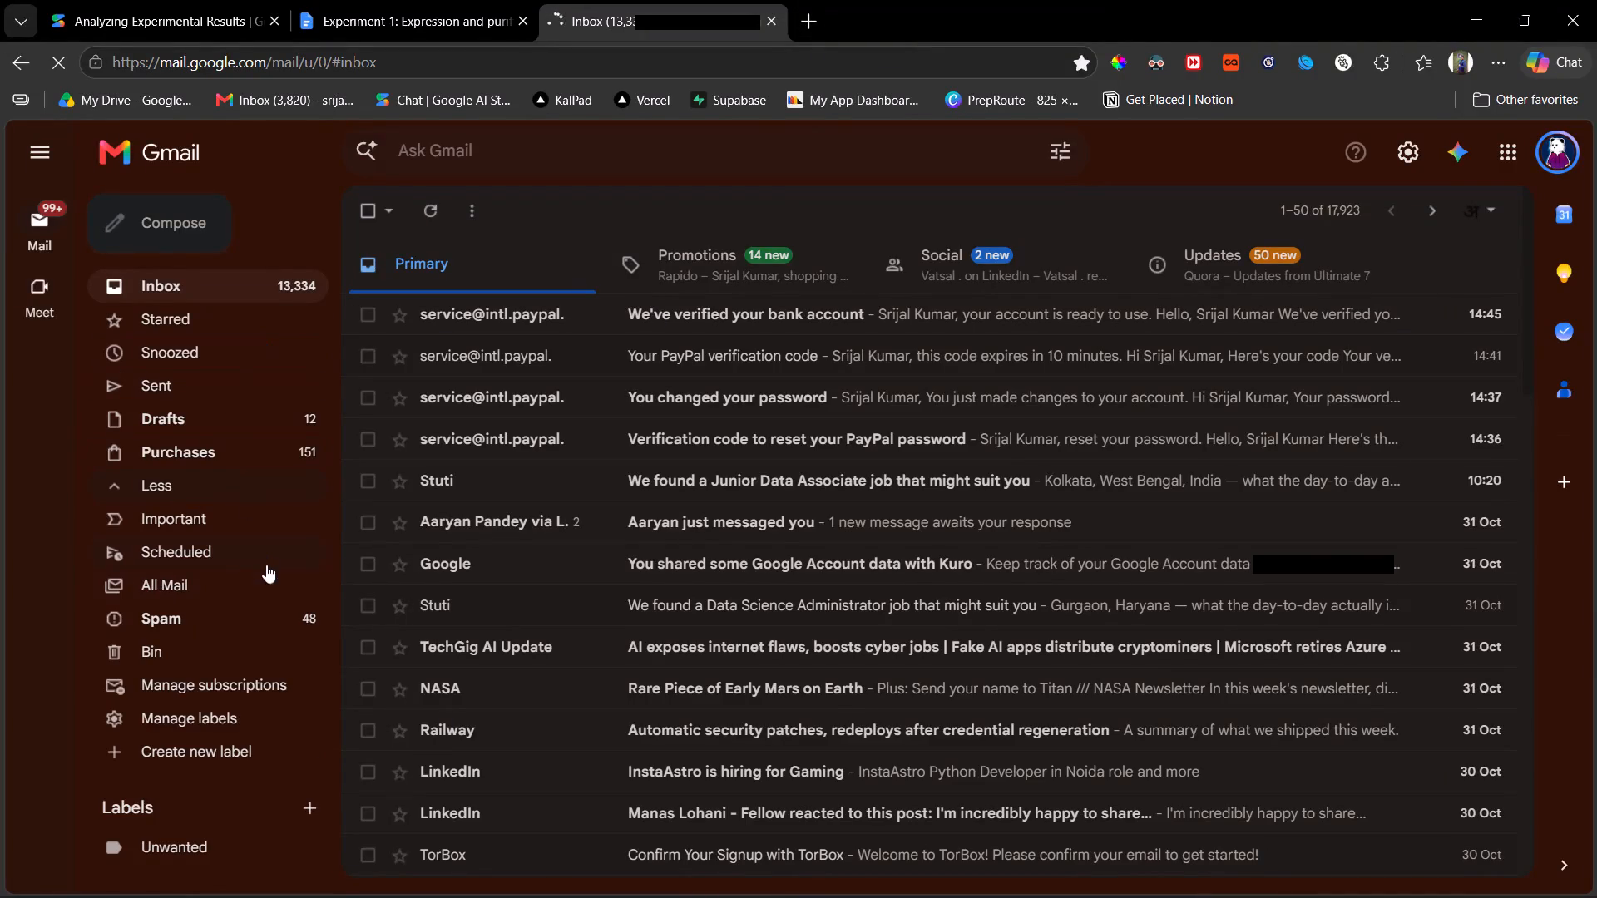
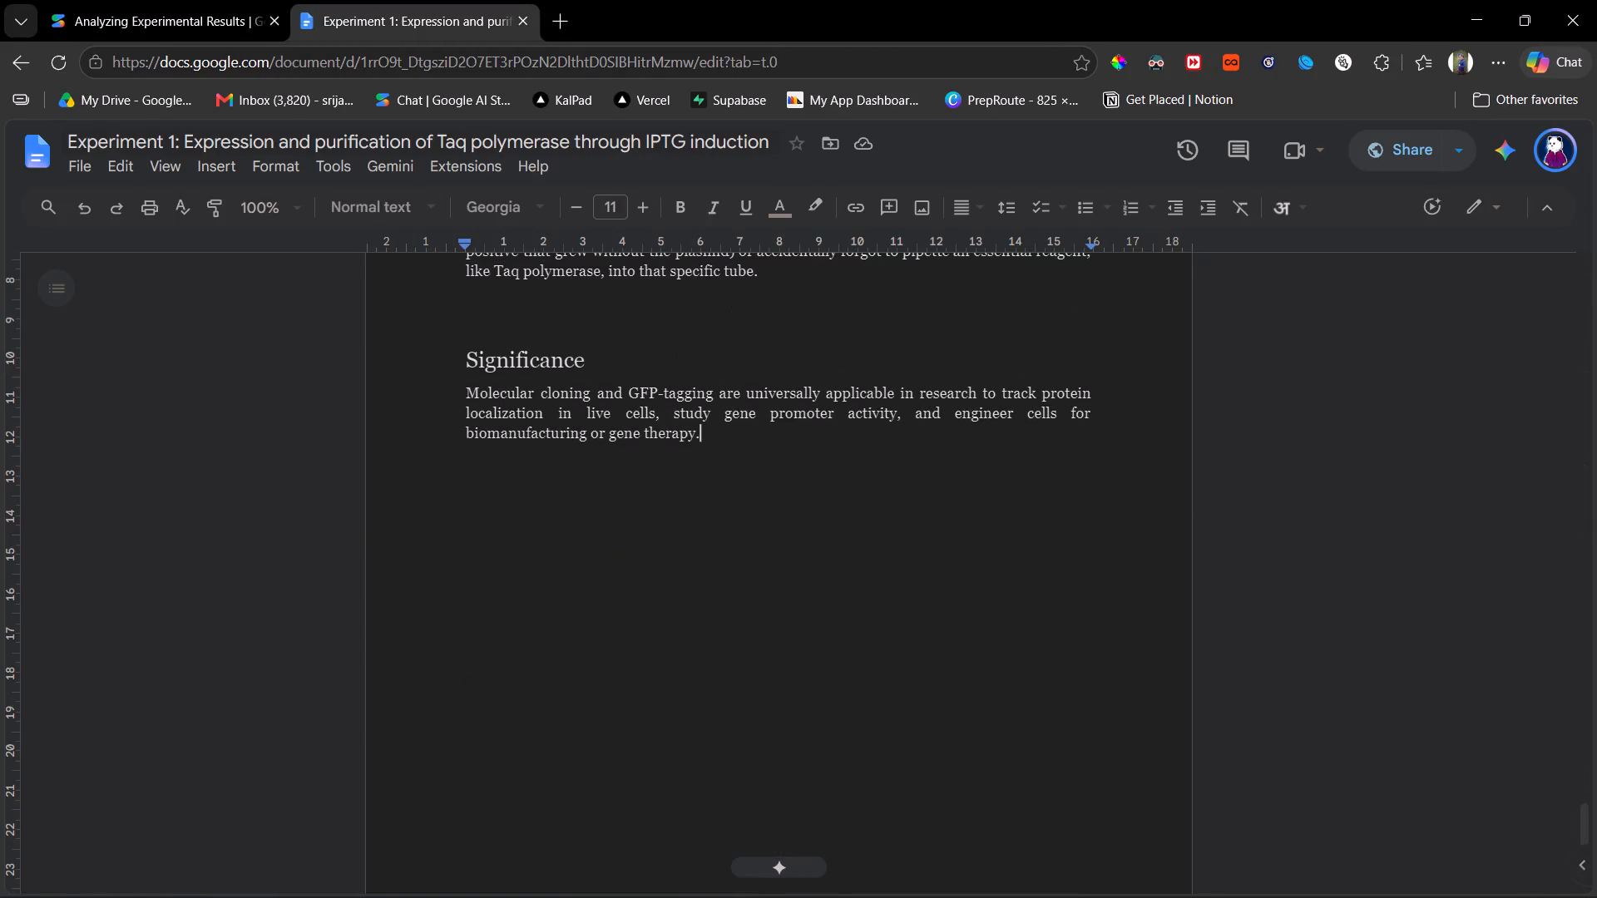
Add two blank lines after the closing paragraph of the Significance section.
key("Return")
key("Return")
Place the text cursor at the Significance heading, below the paragraph about technical deviations in the other lanes.
scroll(780, 510, "up", 1)
left_click(673, 479)
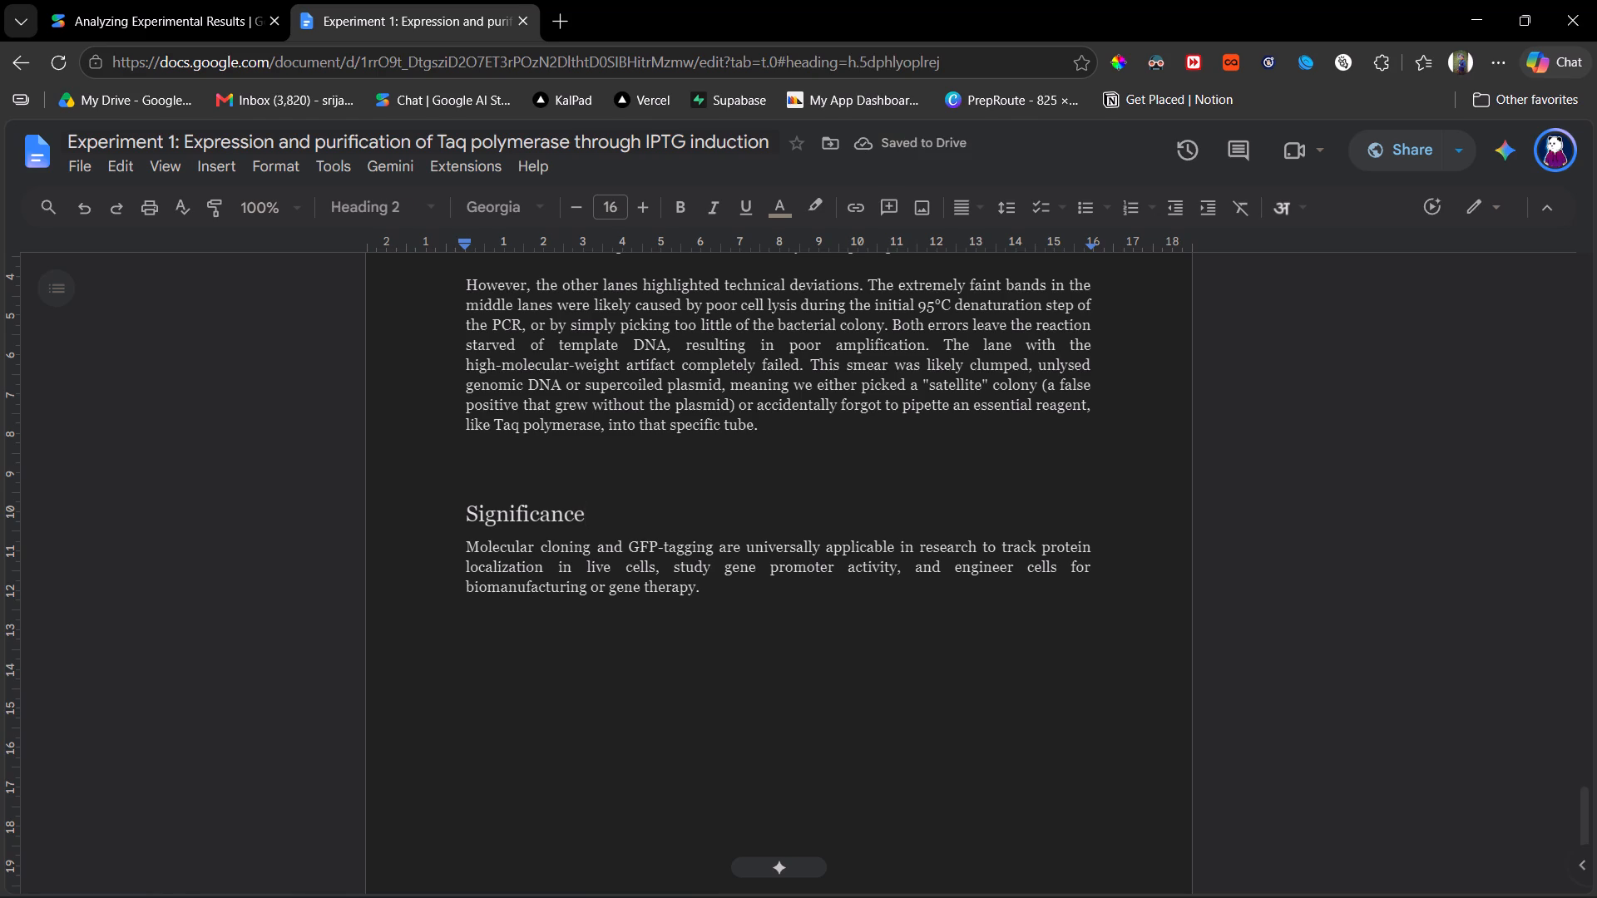
Delete the extra blank lines above the Significance heading of Experiment 3.
key("Up")
key("BackSpace")
key("BackSpace")
key("Down")
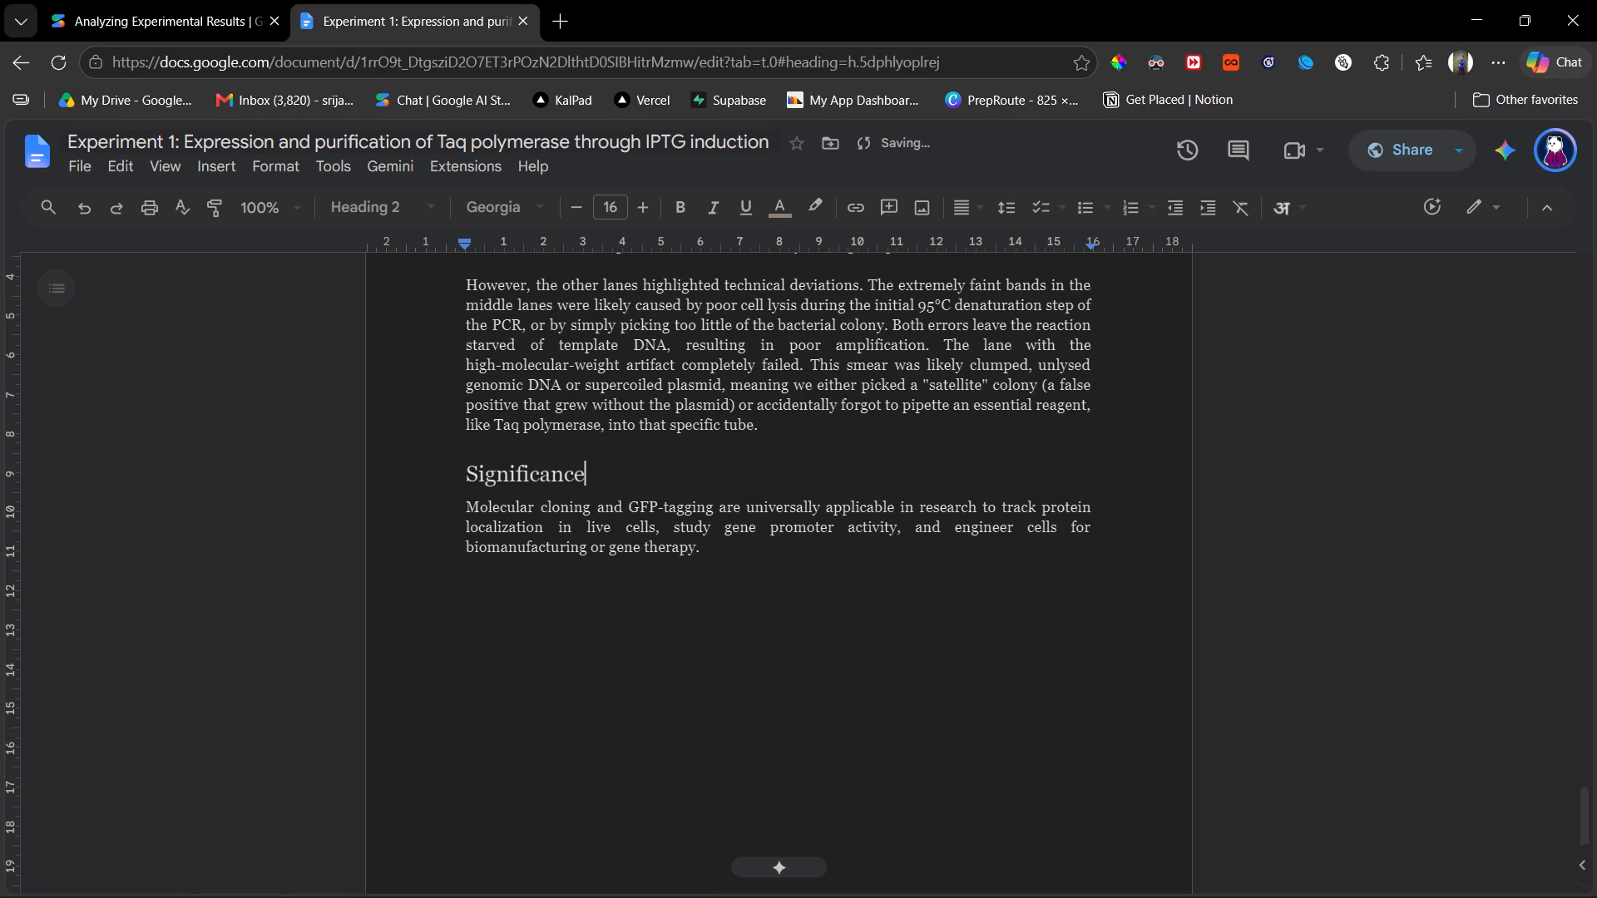
key("Down")
key("Down")
key("Down")
key("Down")
Insert blank lines after Experiment 1's Significance paragraph so that the Experiment 2 heading starts on a new page.
scroll(677, 467, "up", 6)
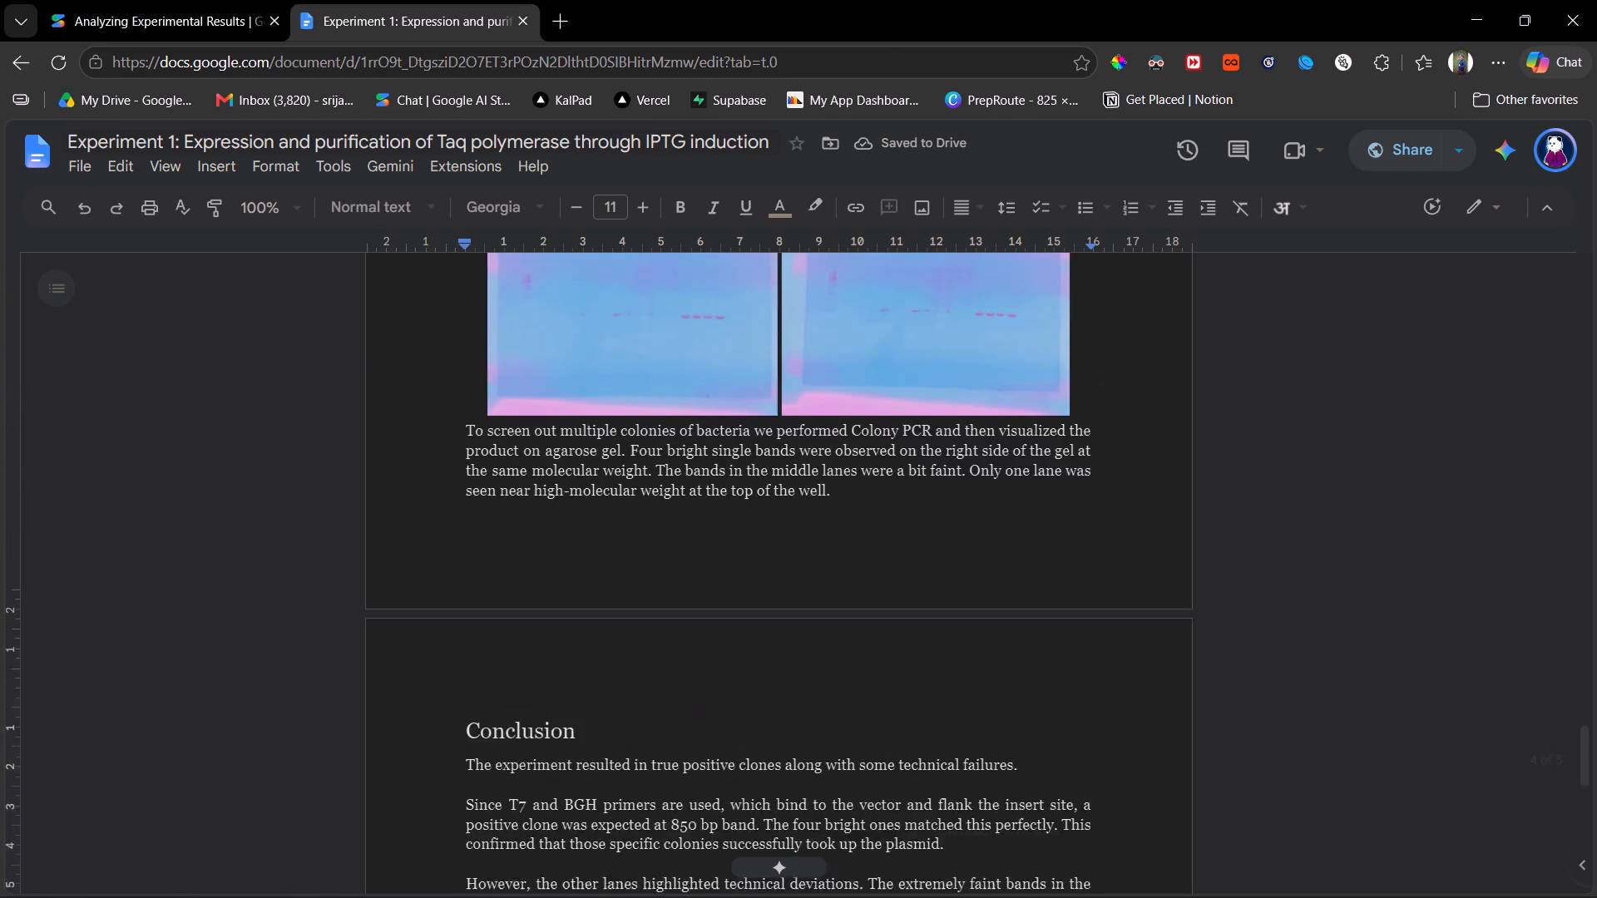
scroll(677, 467, "up", 13)
scroll(677, 467, "down", 5)
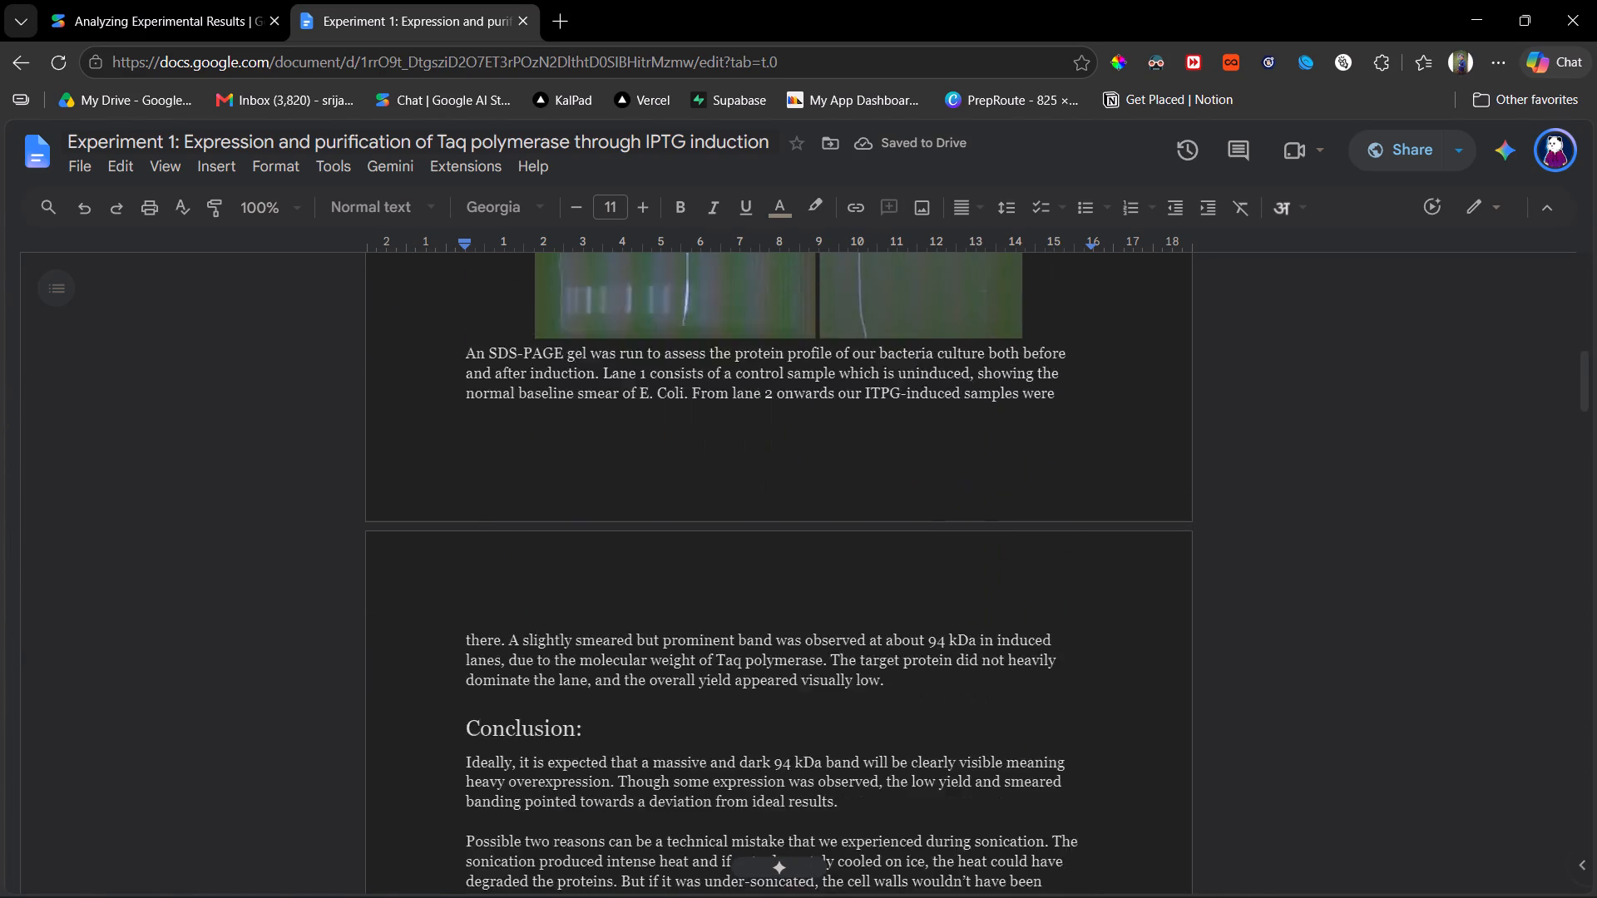
scroll(677, 467, "down", 4)
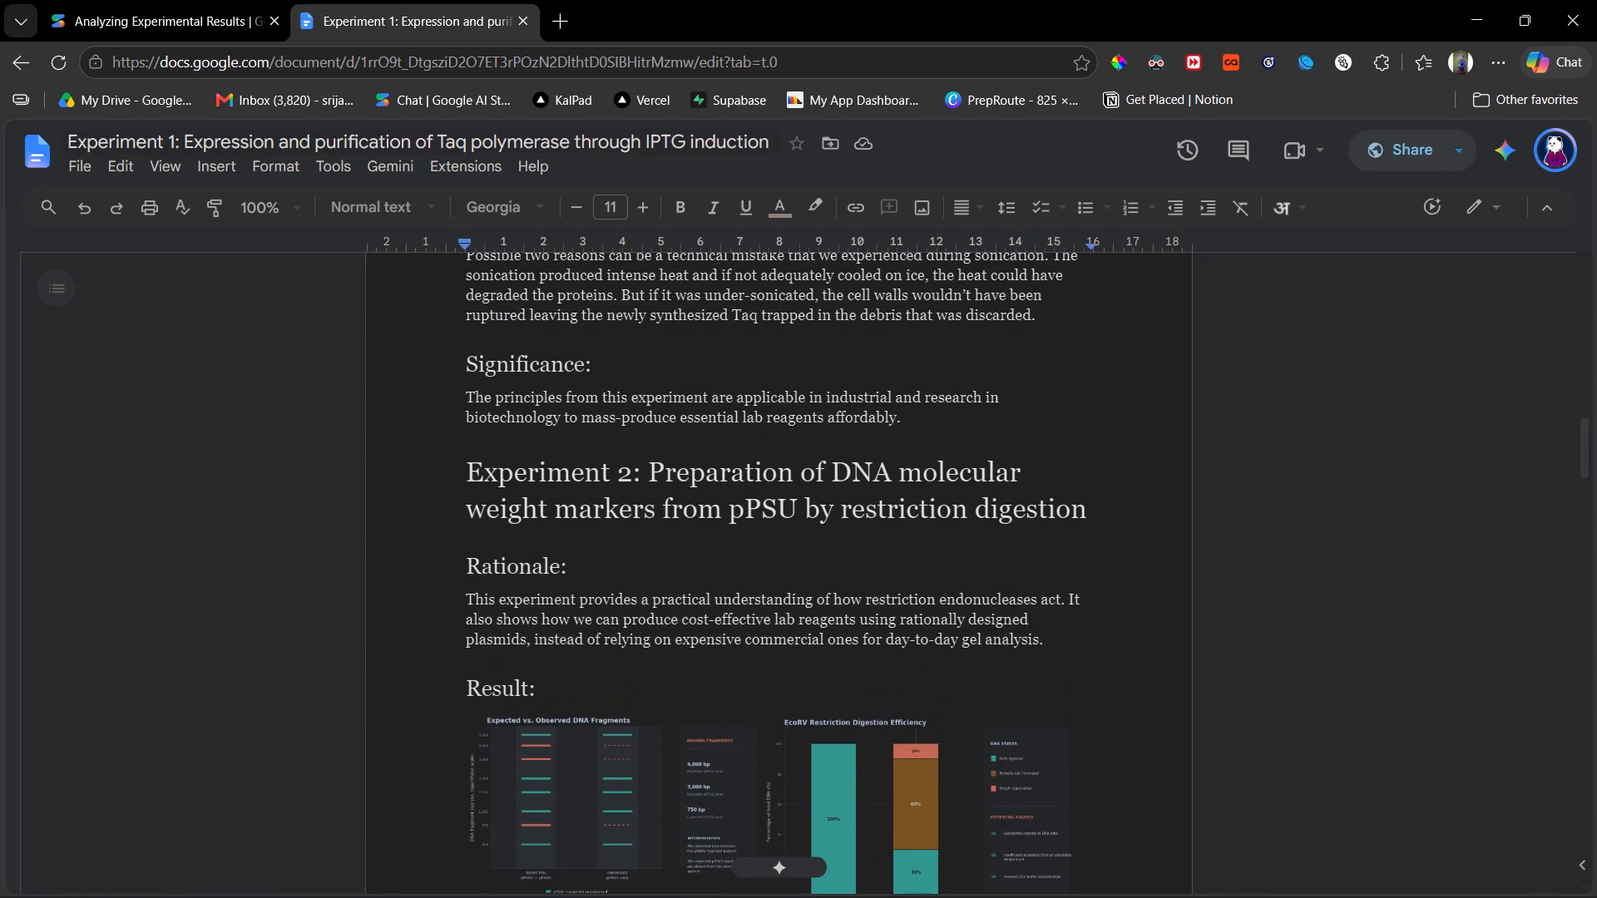
left_click(979, 427)
key("Return")
key("Return")
key("Return")
key("Return")
key("Return")
key("Return")
key("Return")
key("Return")
key("Return")
key("Return")
key("Return")
key("Return")
key("Return")
key("Return")
key("Return")
key("Return")
key("Return")
key("Return")
key("Return")
key("Return")
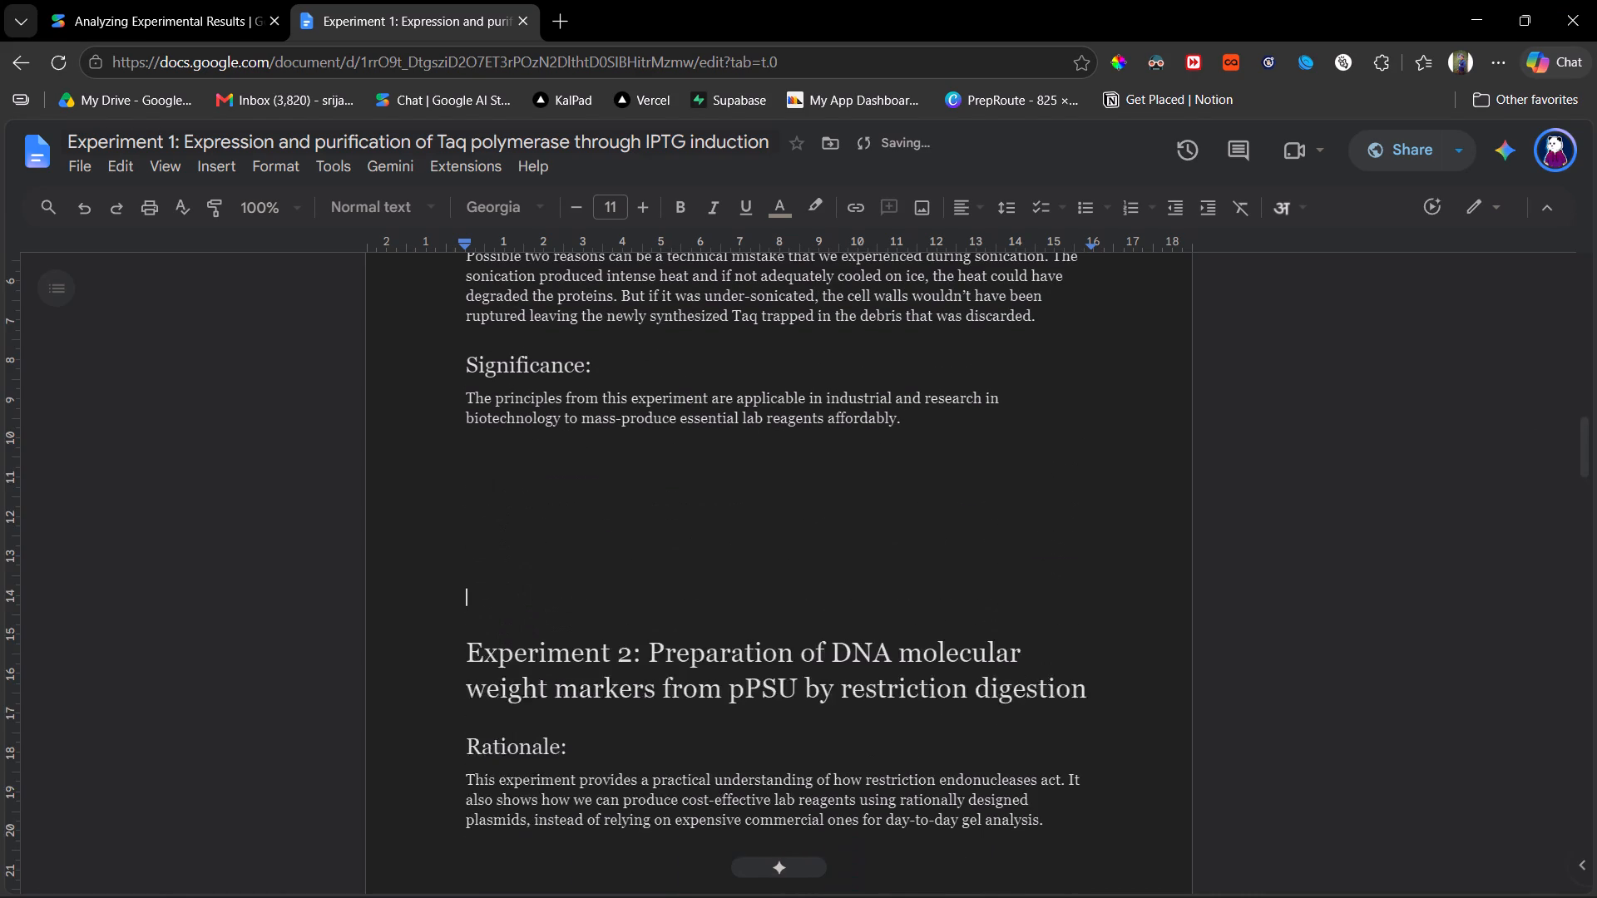
scroll(979, 427, "down", 2)
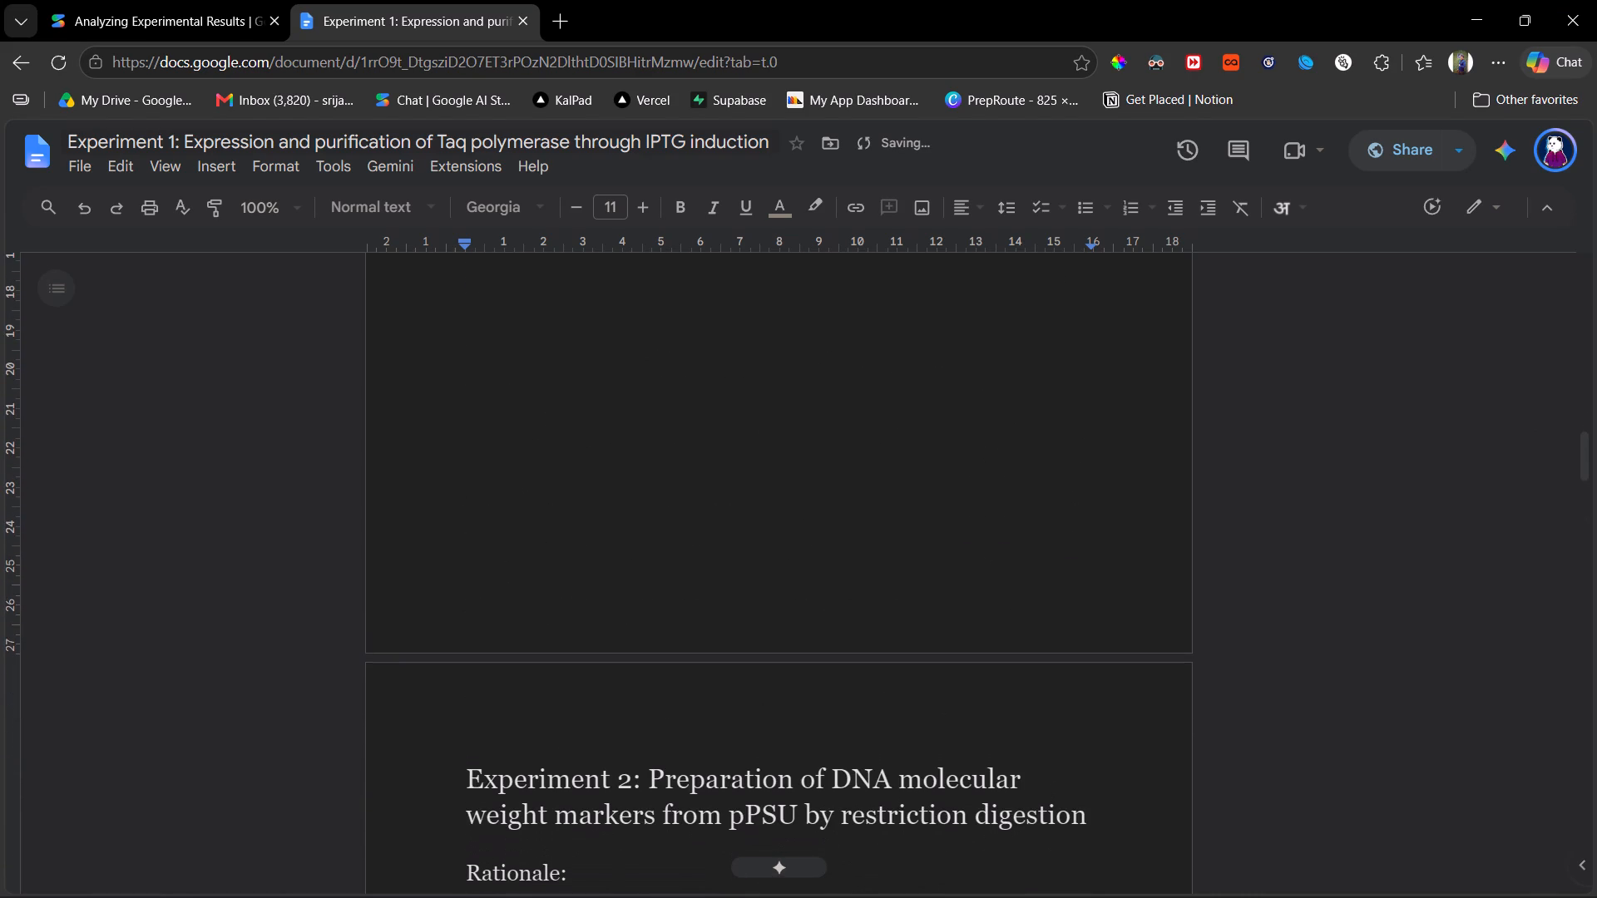
scroll(979, 427, "down", 1)
key("BackSpace")
key("BackSpace")
key("Return")
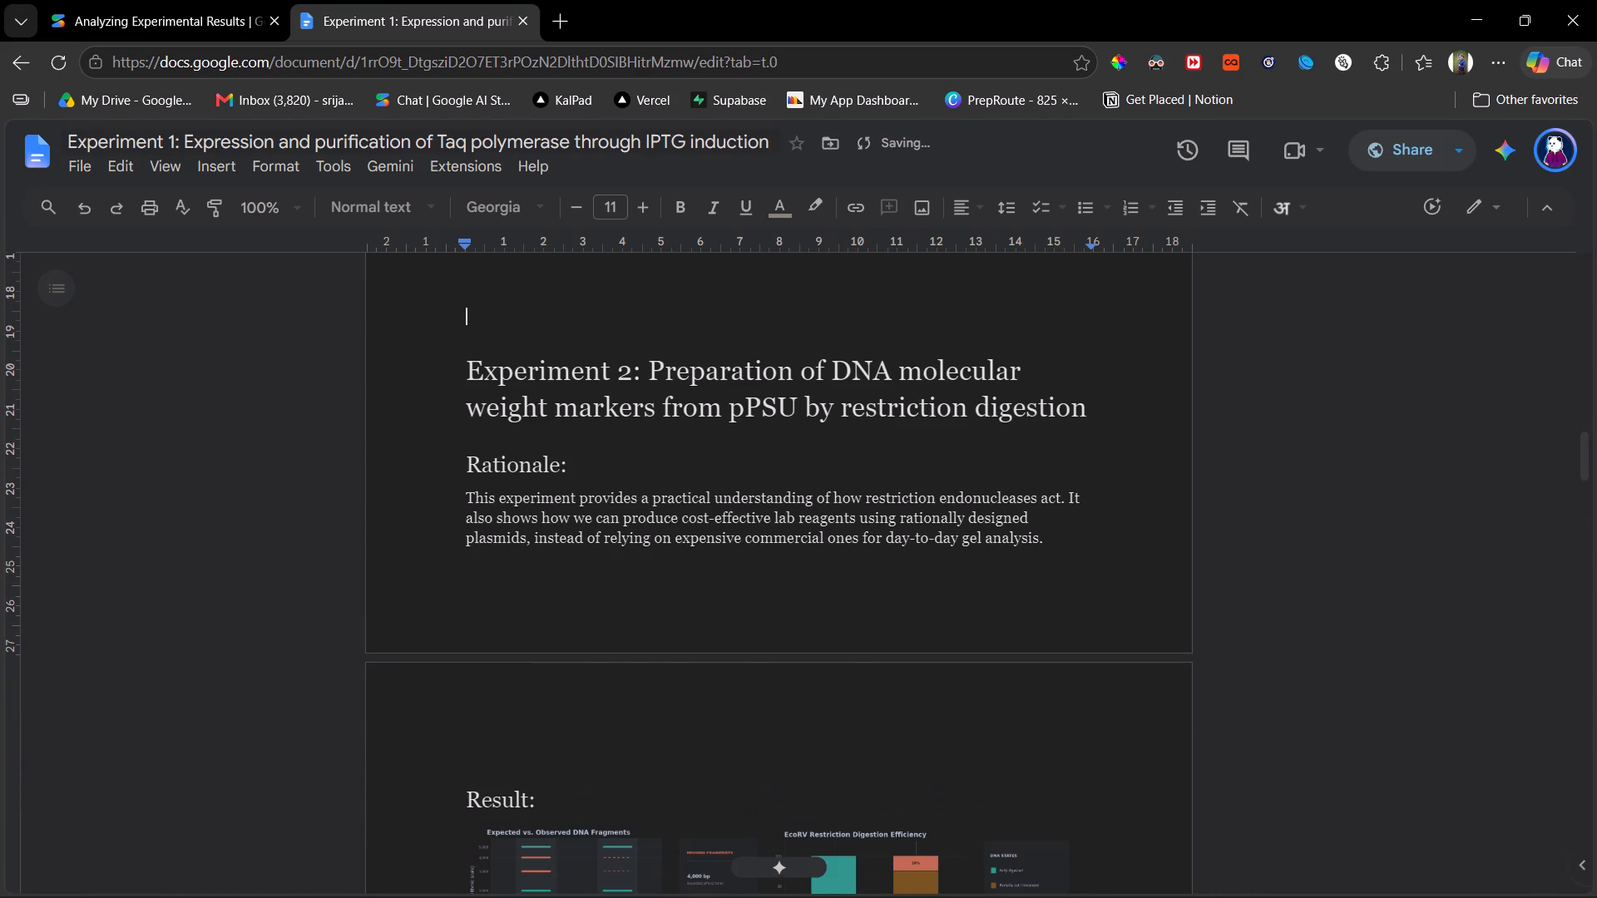
Insert blank lines after Experiment 2's Significance paragraph so that the Experiment 3 heading starts on a new page.
scroll(979, 427, "down", 5)
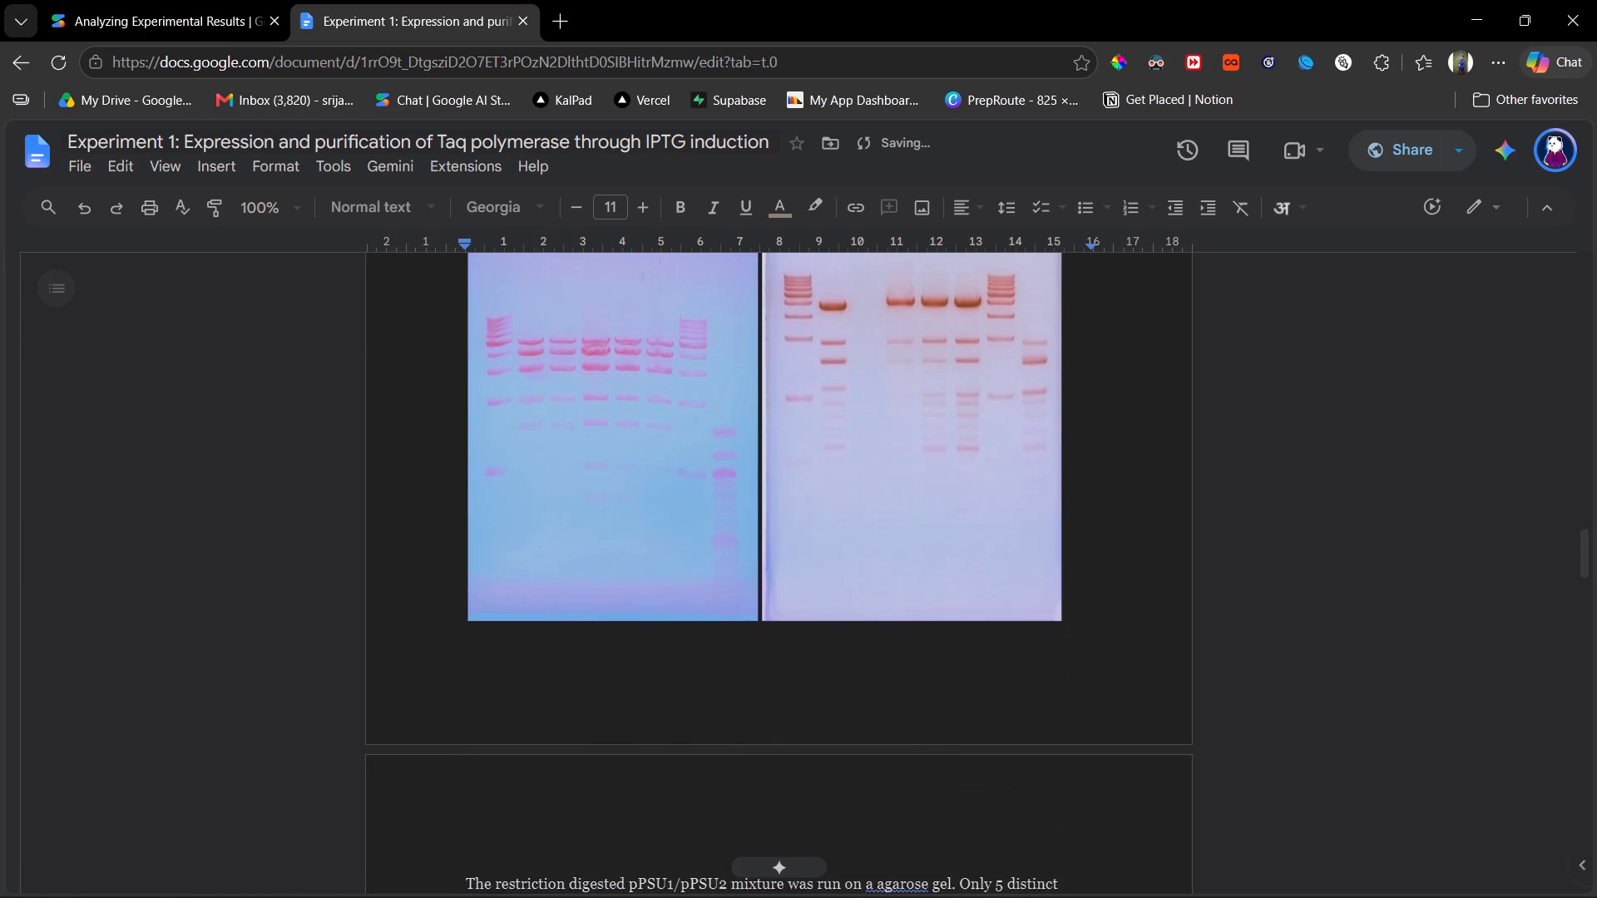
scroll(979, 427, "down", 6)
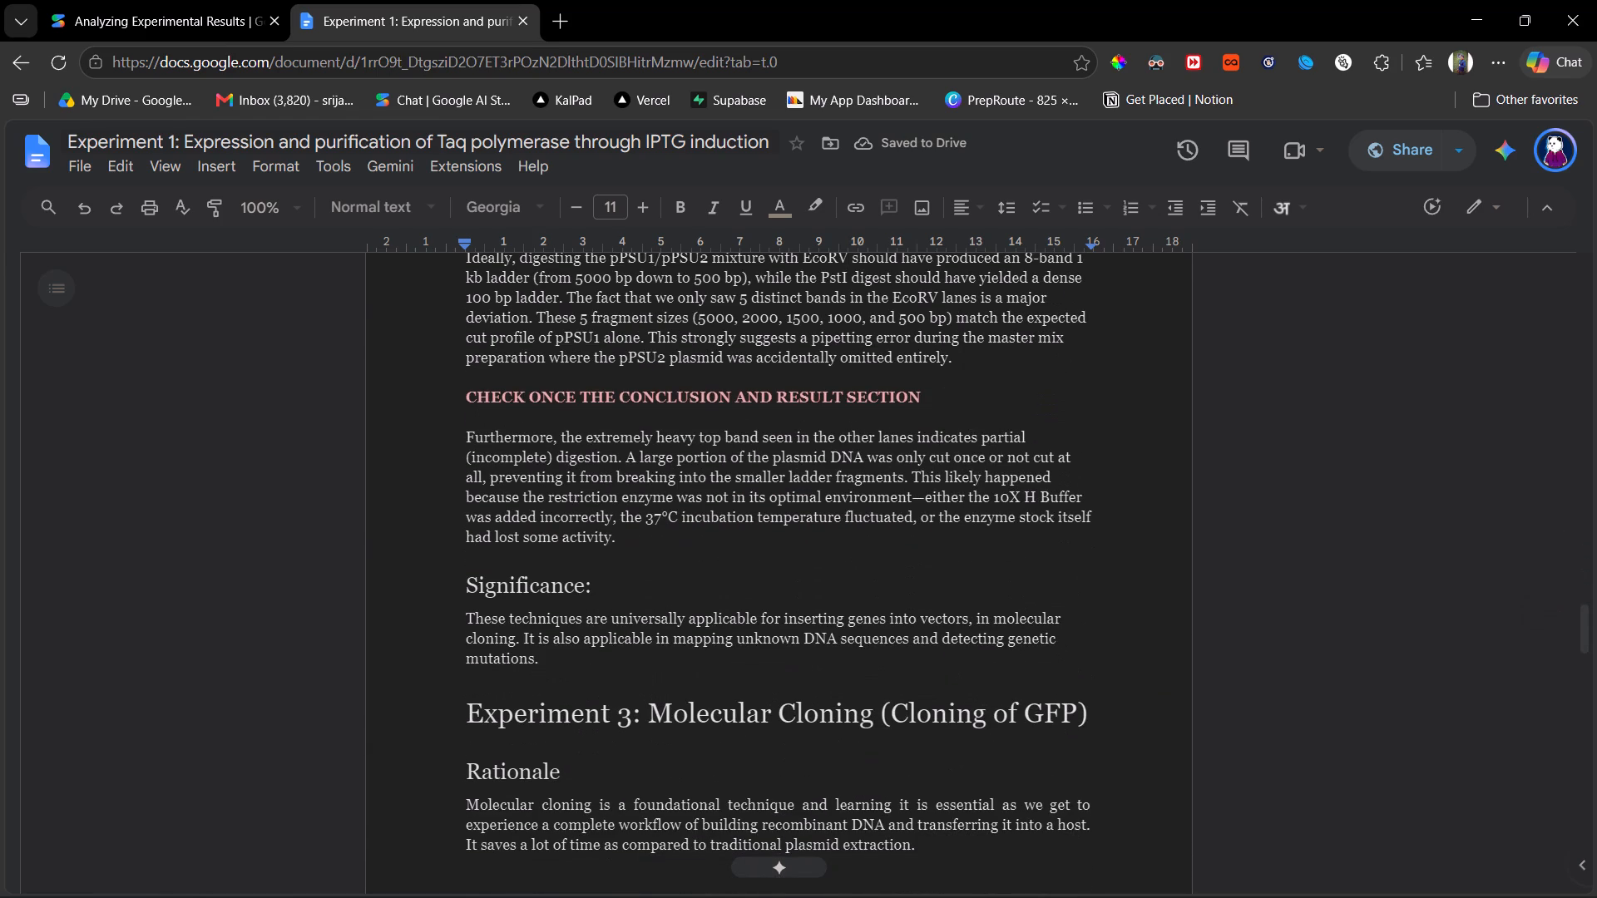
left_click(776, 674)
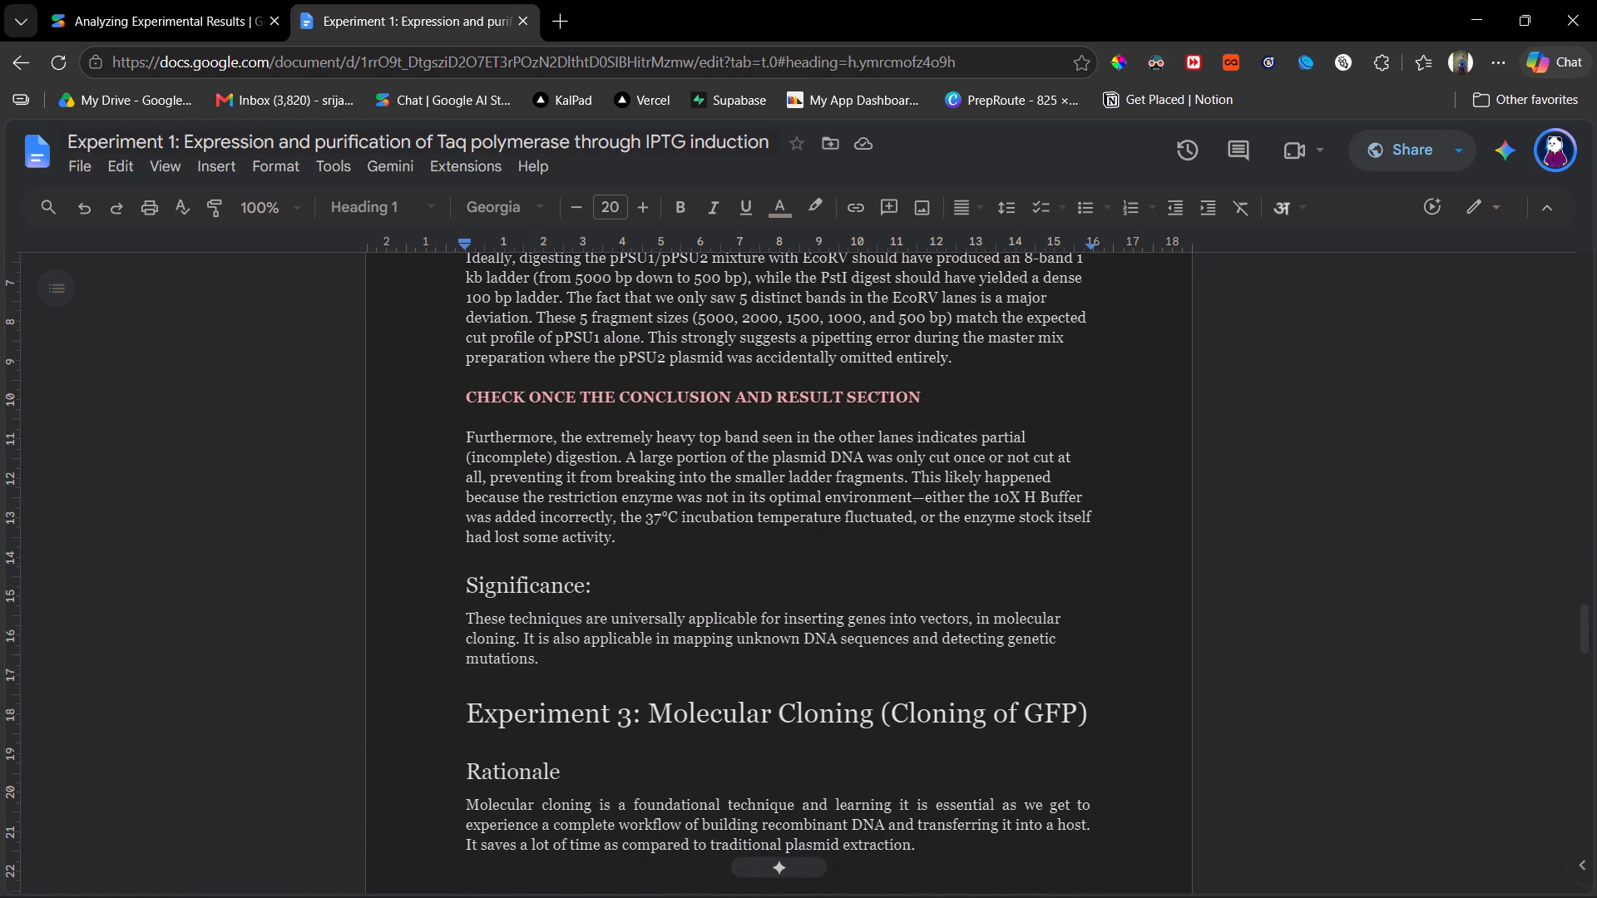
key("Up")
key("Return")
key("Return")
key("Return")
key("Return")
key("Return")
key("Return")
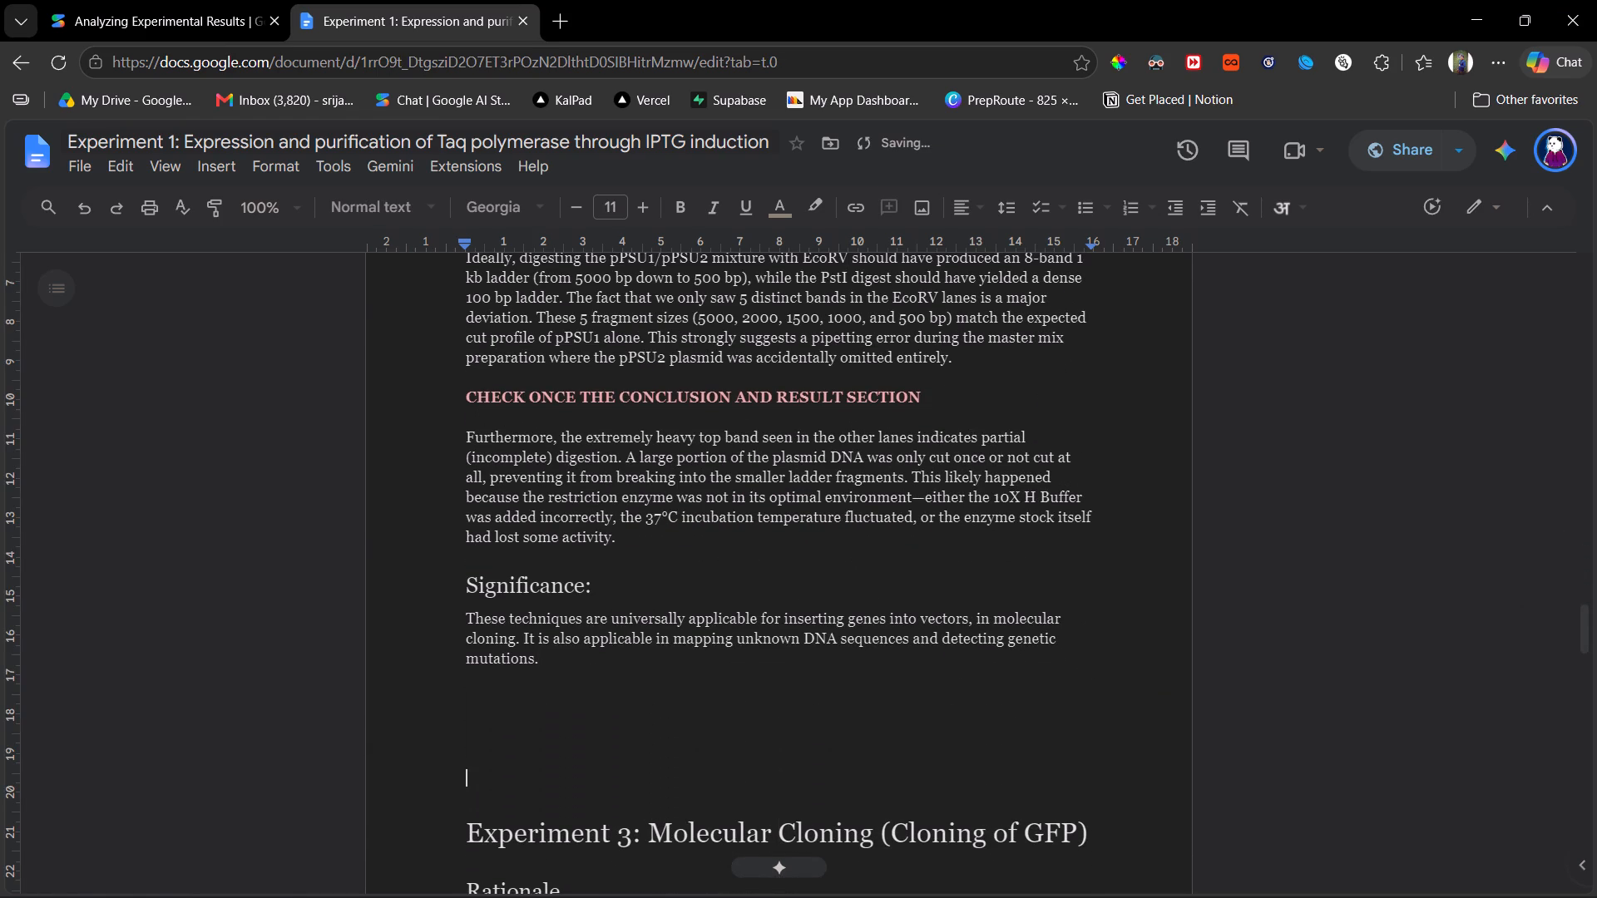
scroll(776, 674, "down", 1)
key("Return")
key("Return")
key("BackSpace")
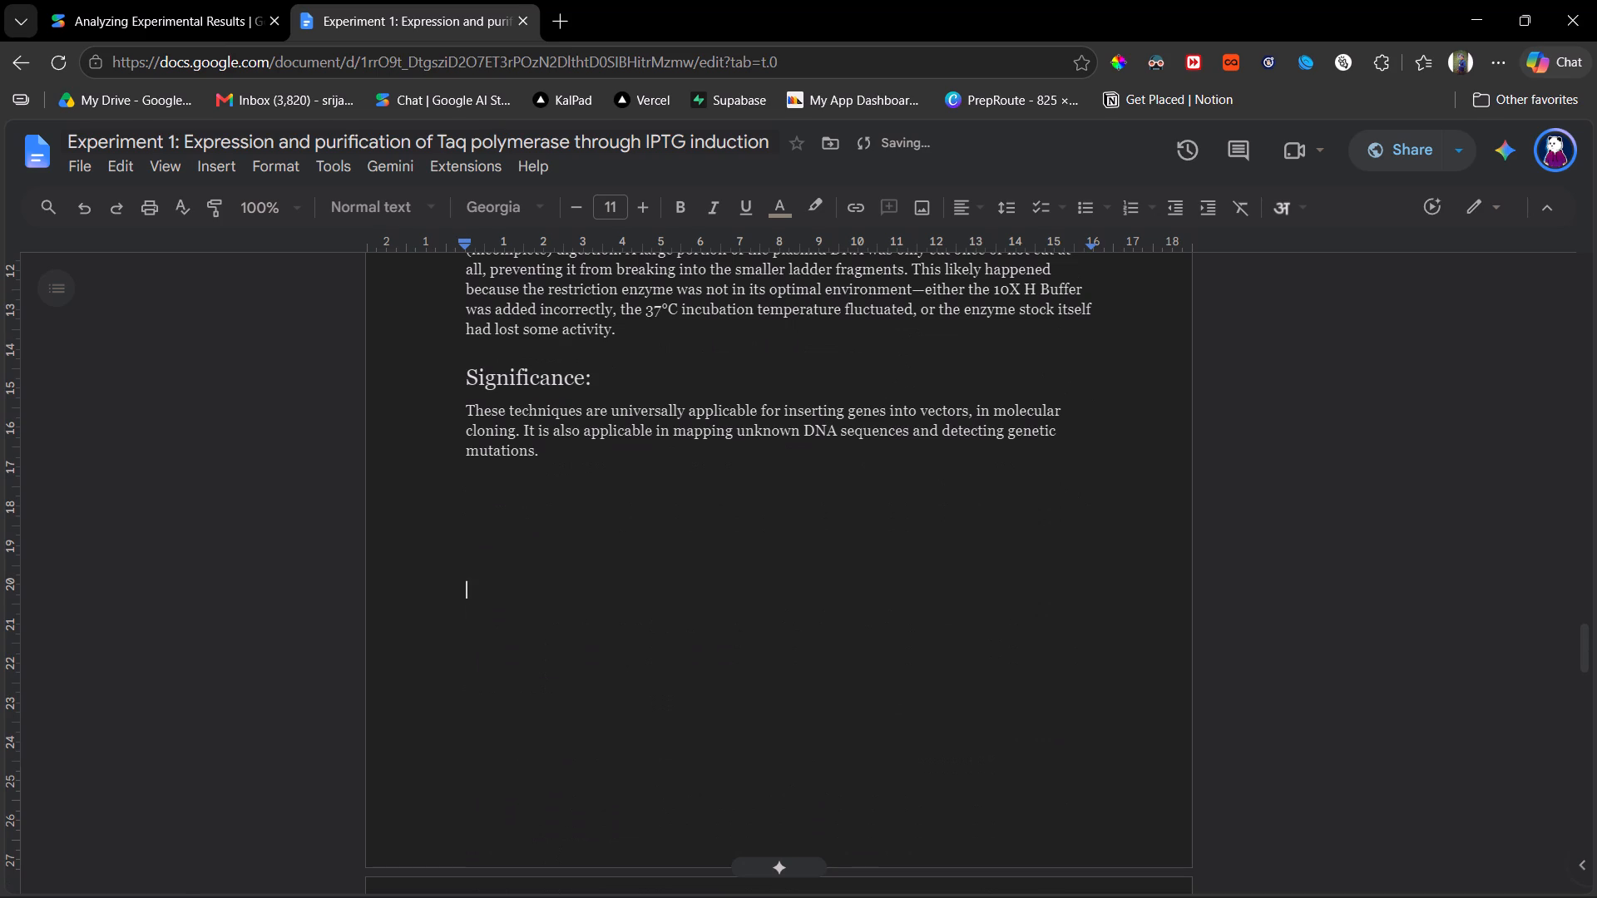
key("BackSpace")
key("Return")
scroll(776, 674, "down", 3)
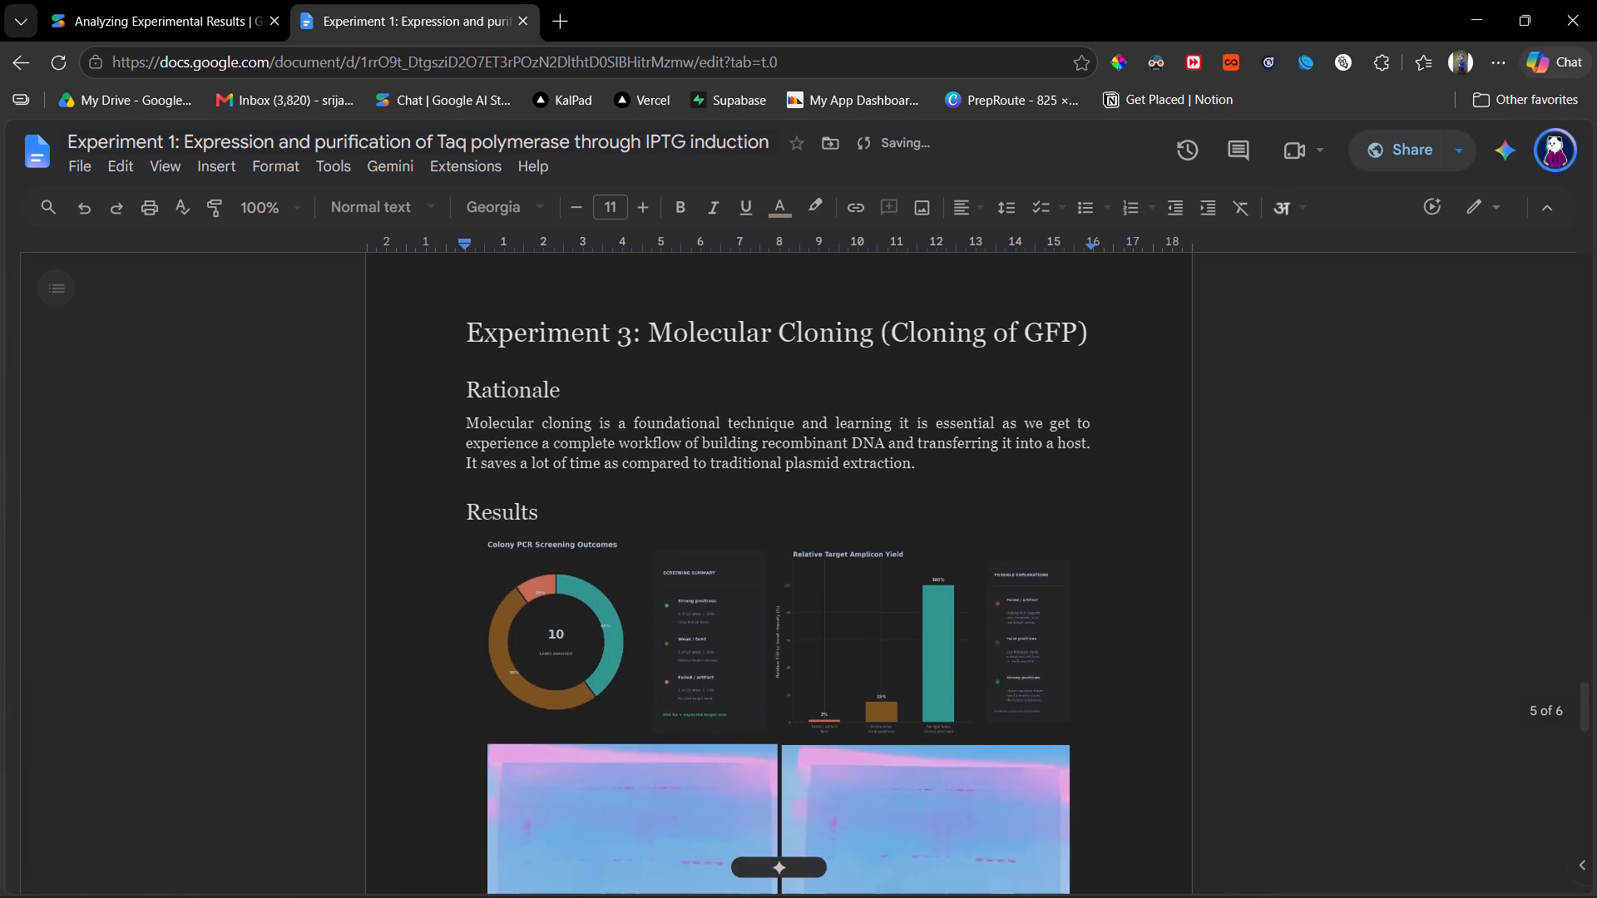
scroll(776, 674, "down", 4)
scroll(870, 687, "down", 4)
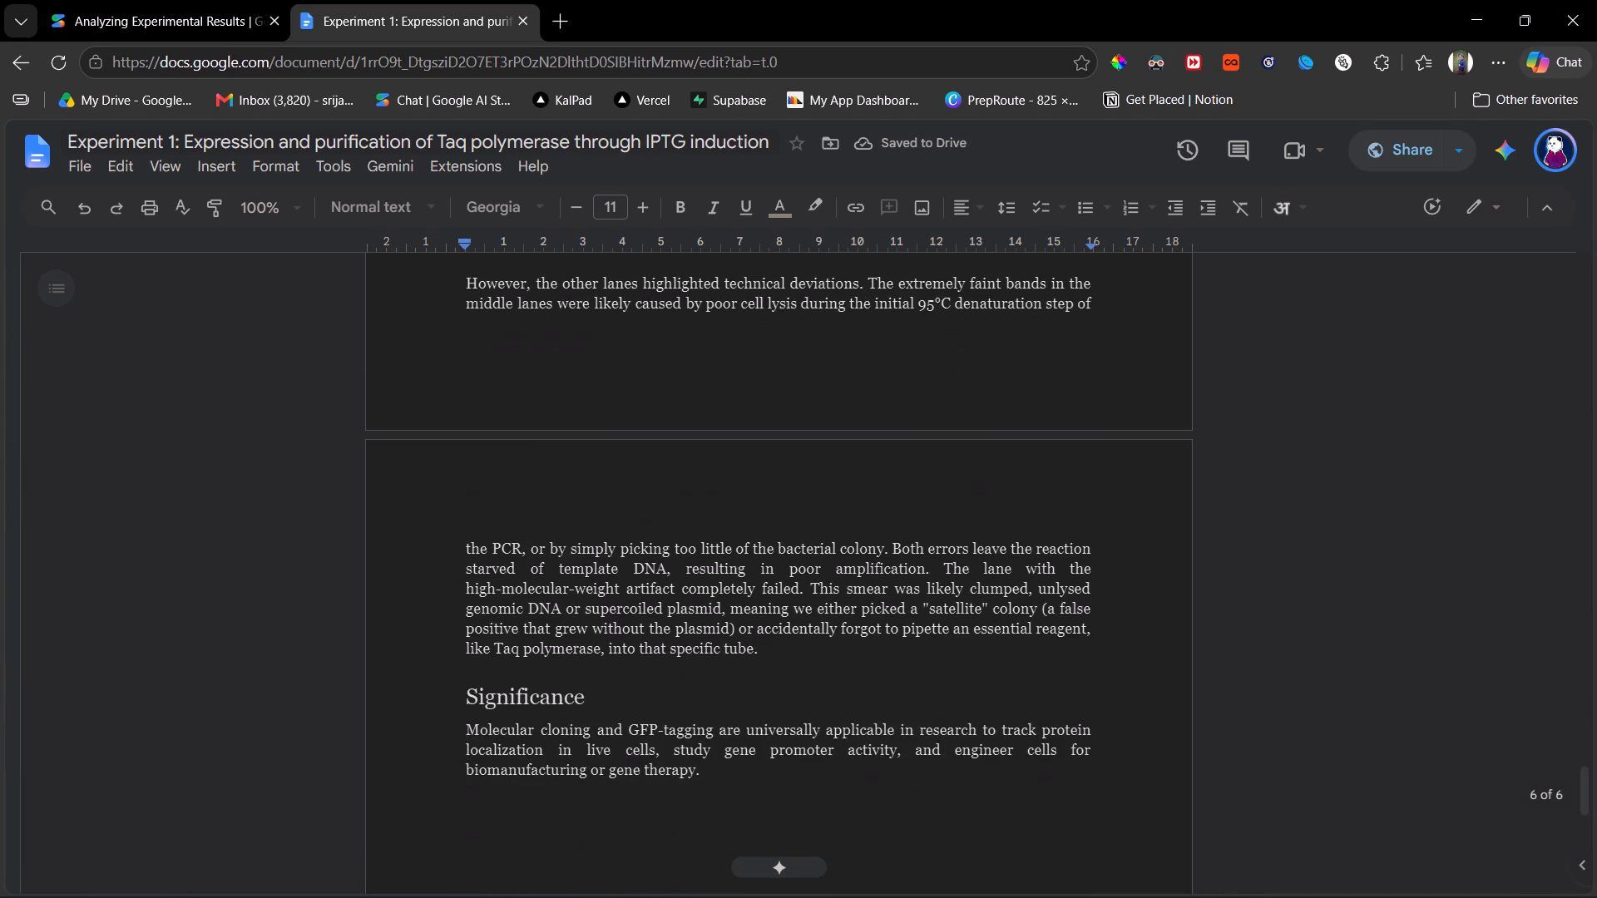
scroll(897, 542, "down", 11)
scroll(897, 542, "up", 1)
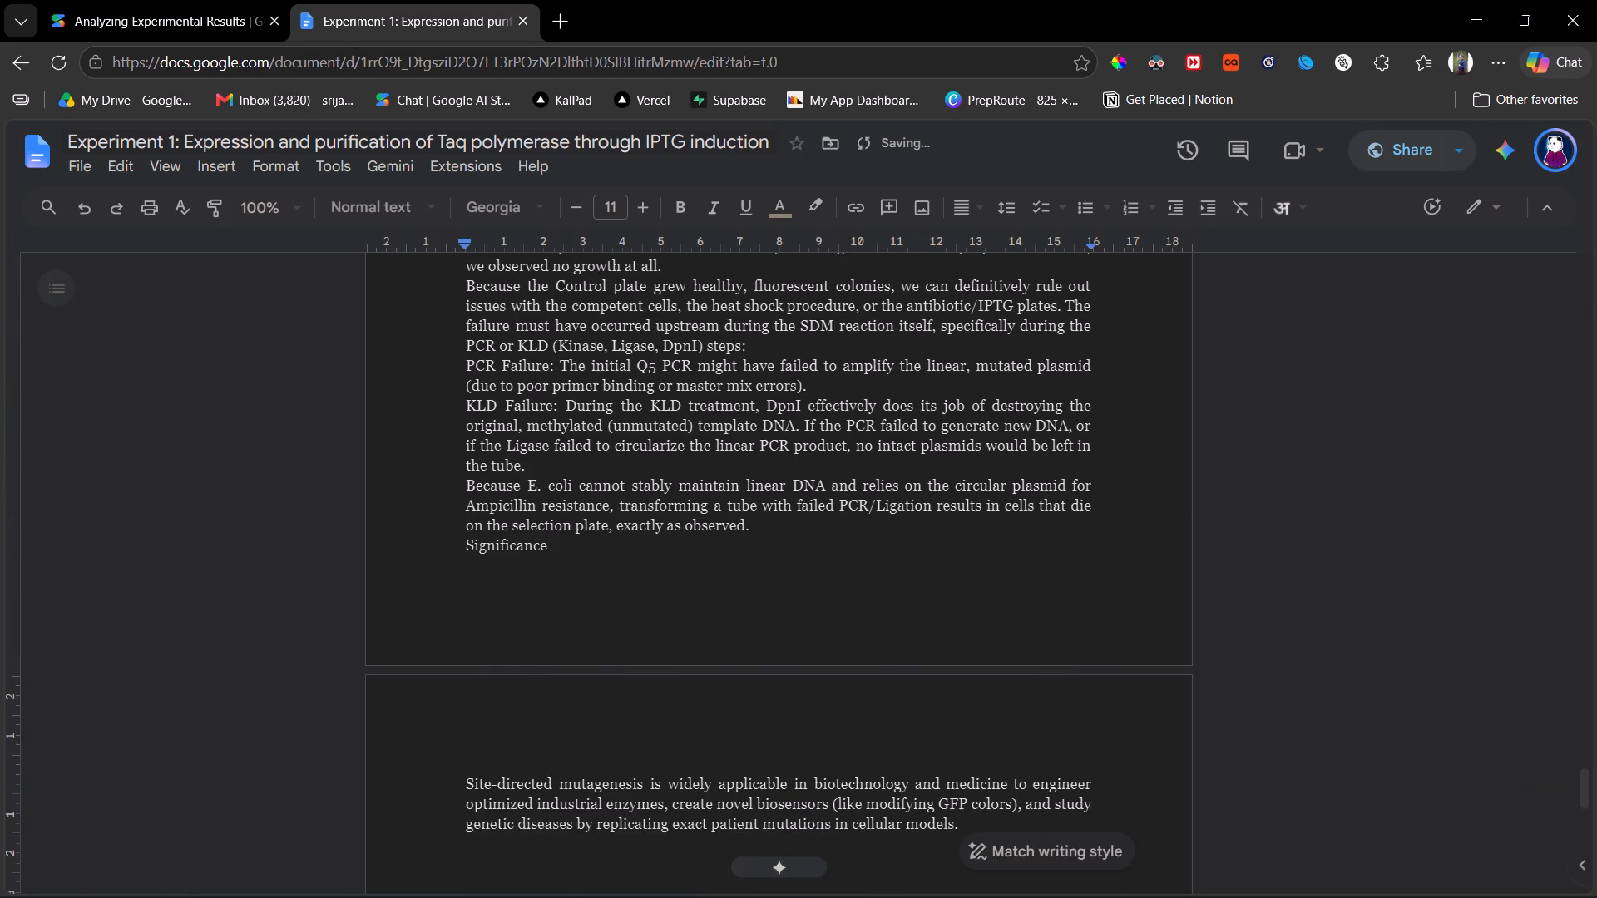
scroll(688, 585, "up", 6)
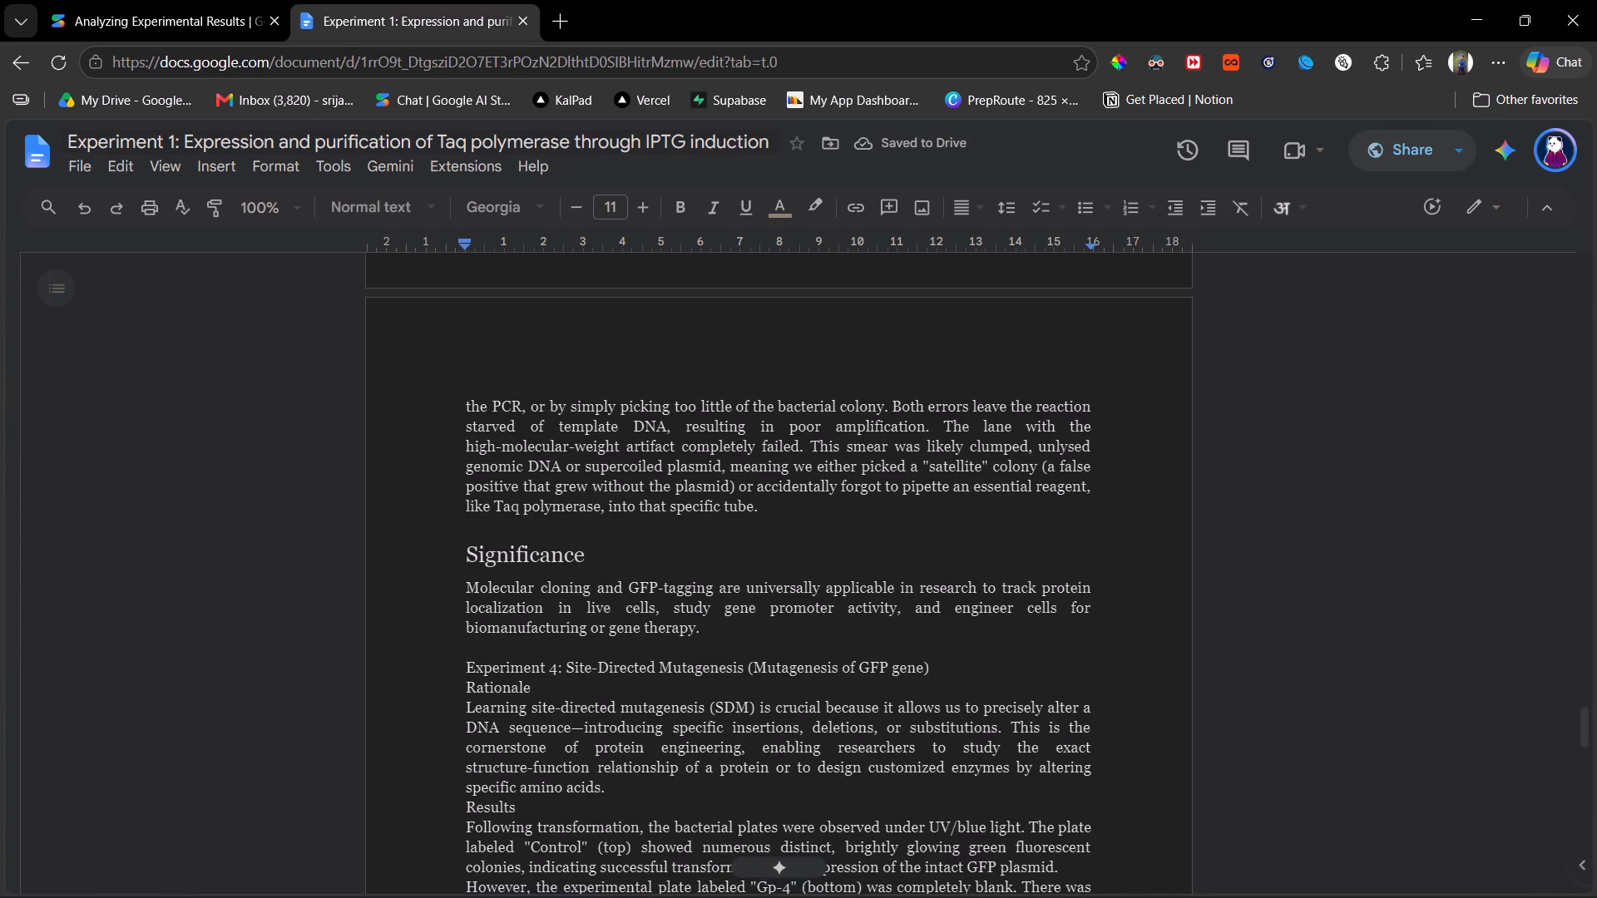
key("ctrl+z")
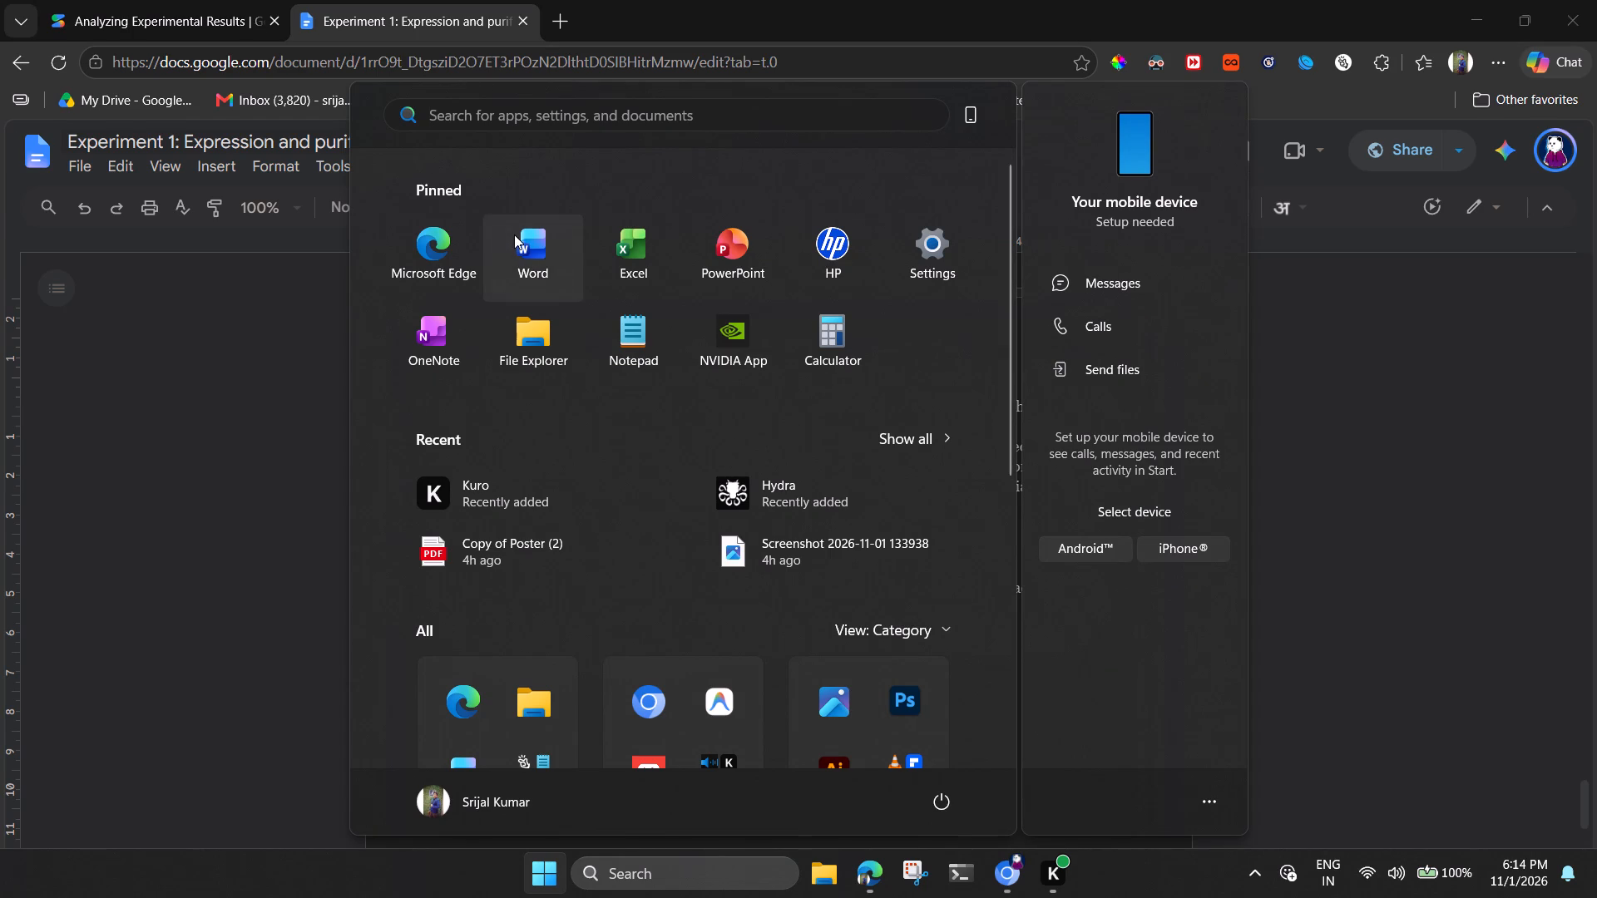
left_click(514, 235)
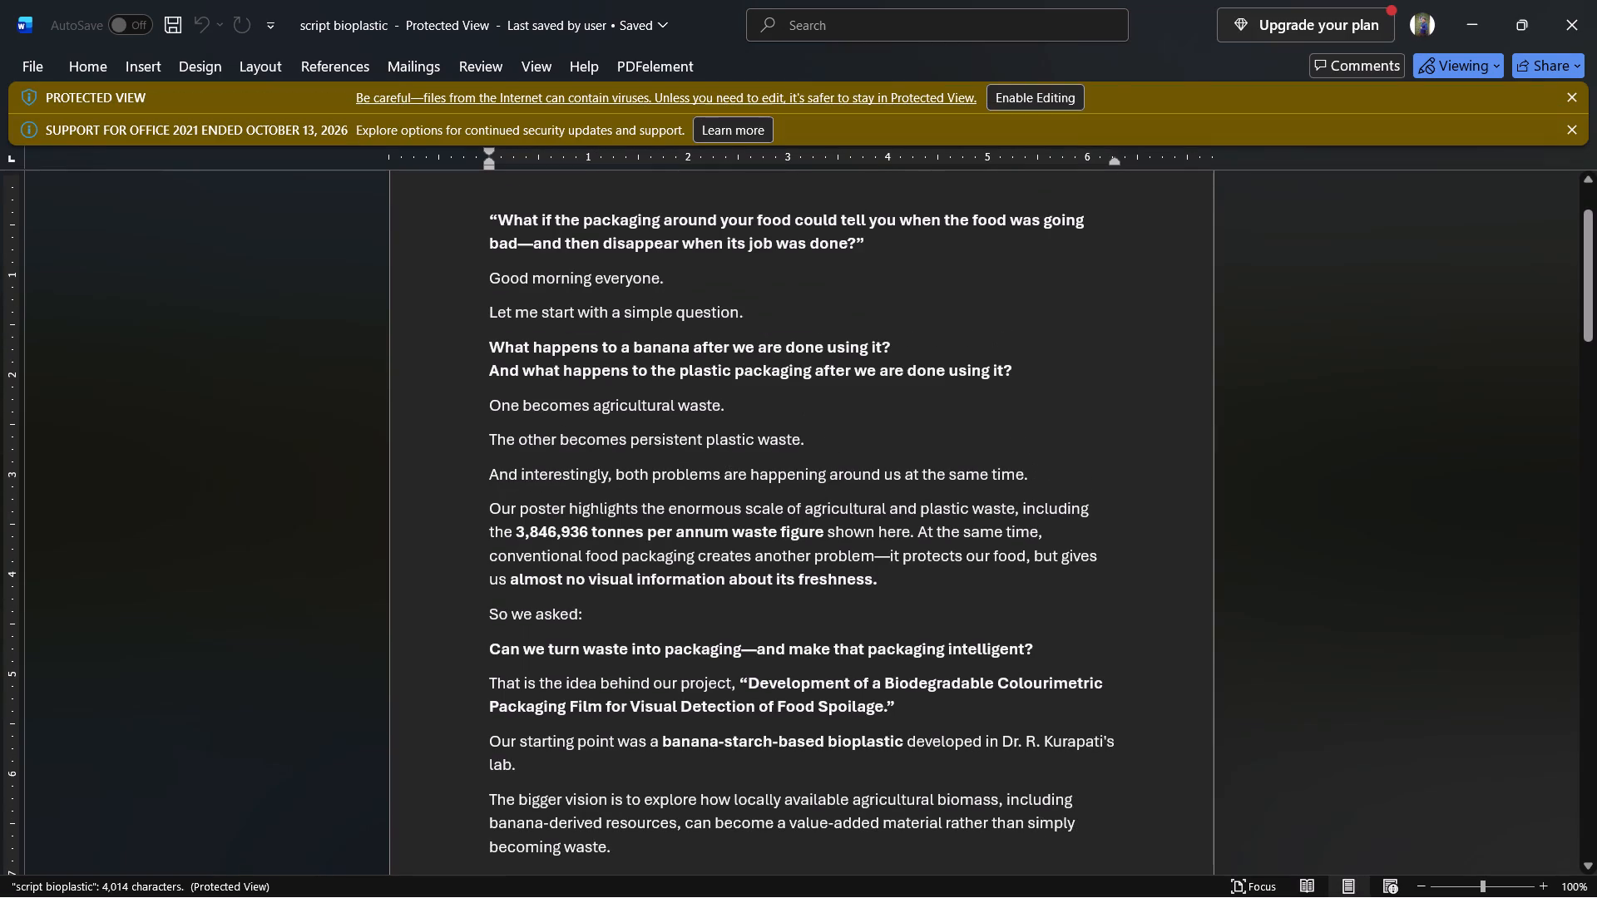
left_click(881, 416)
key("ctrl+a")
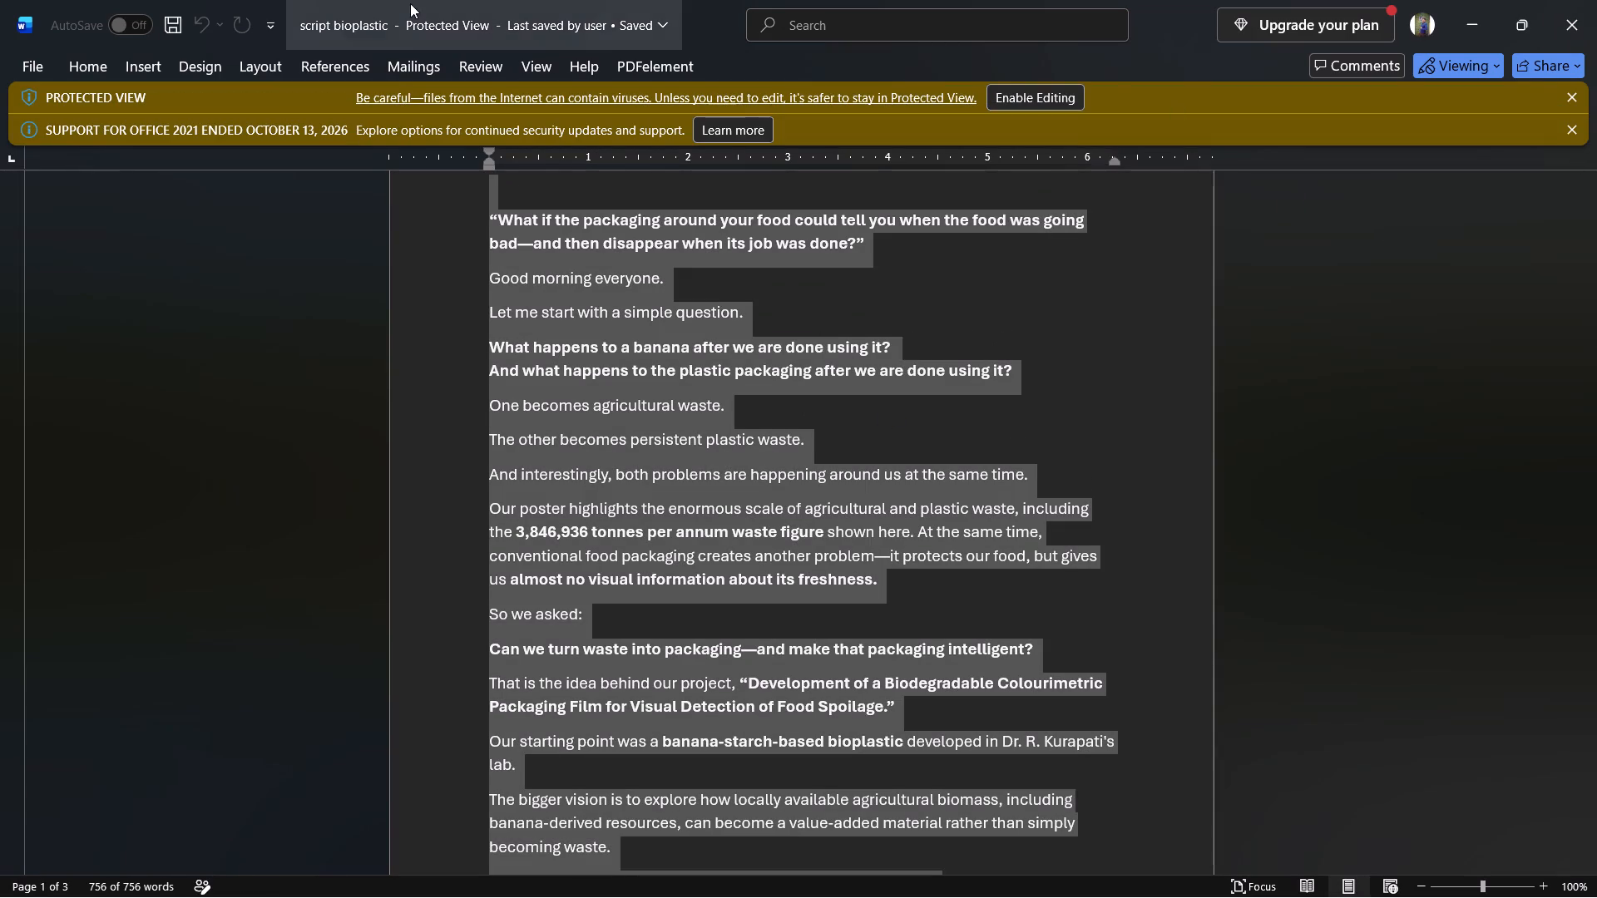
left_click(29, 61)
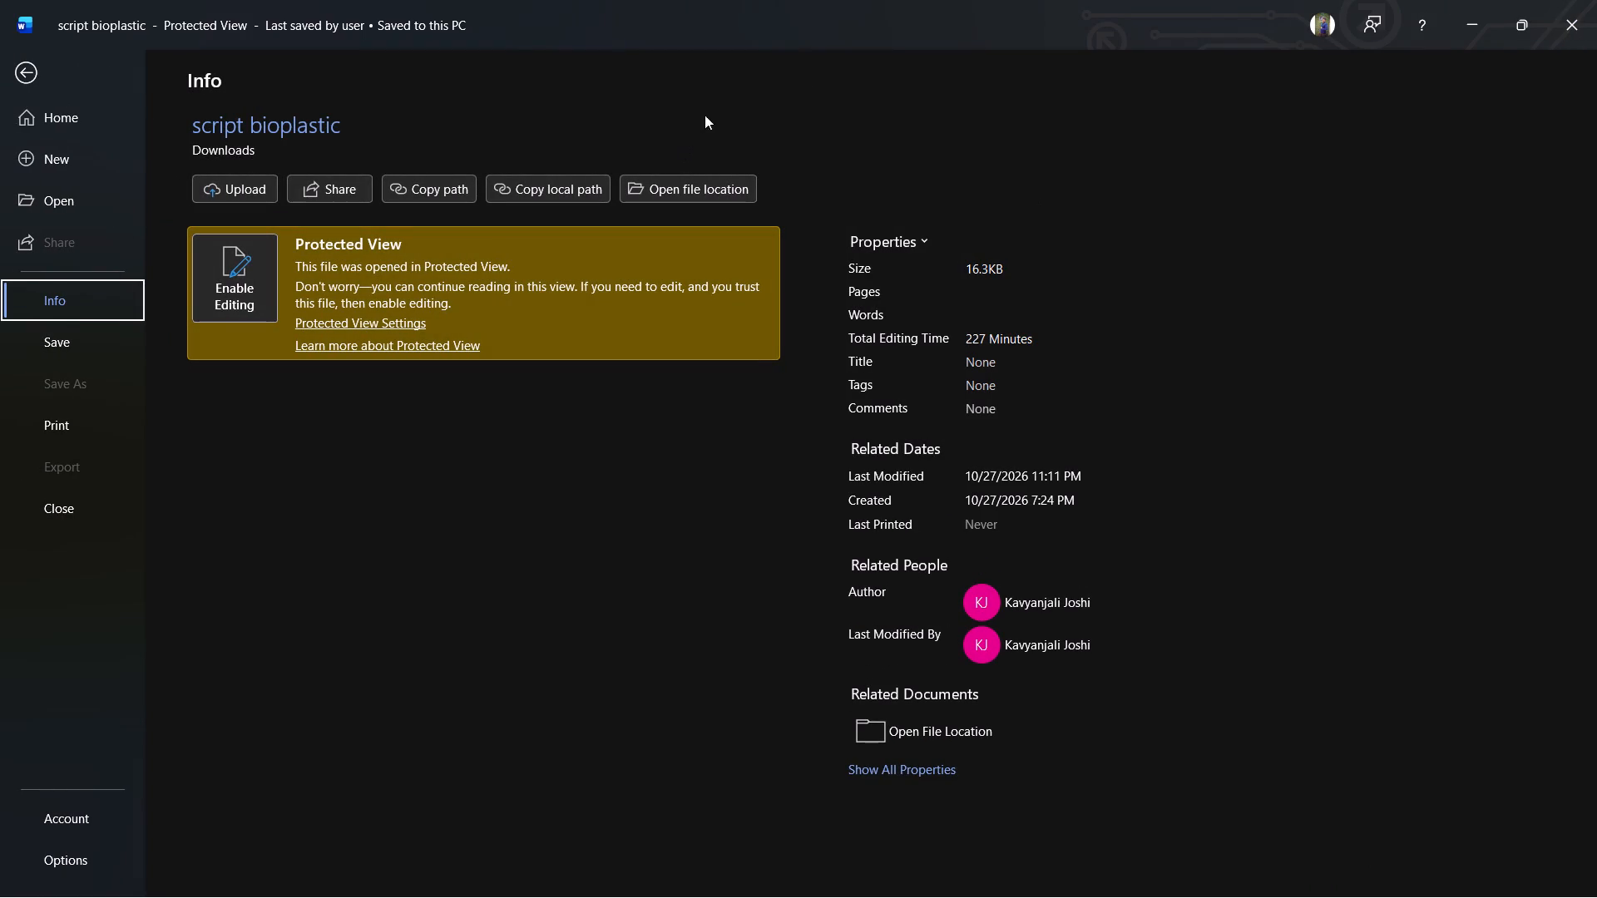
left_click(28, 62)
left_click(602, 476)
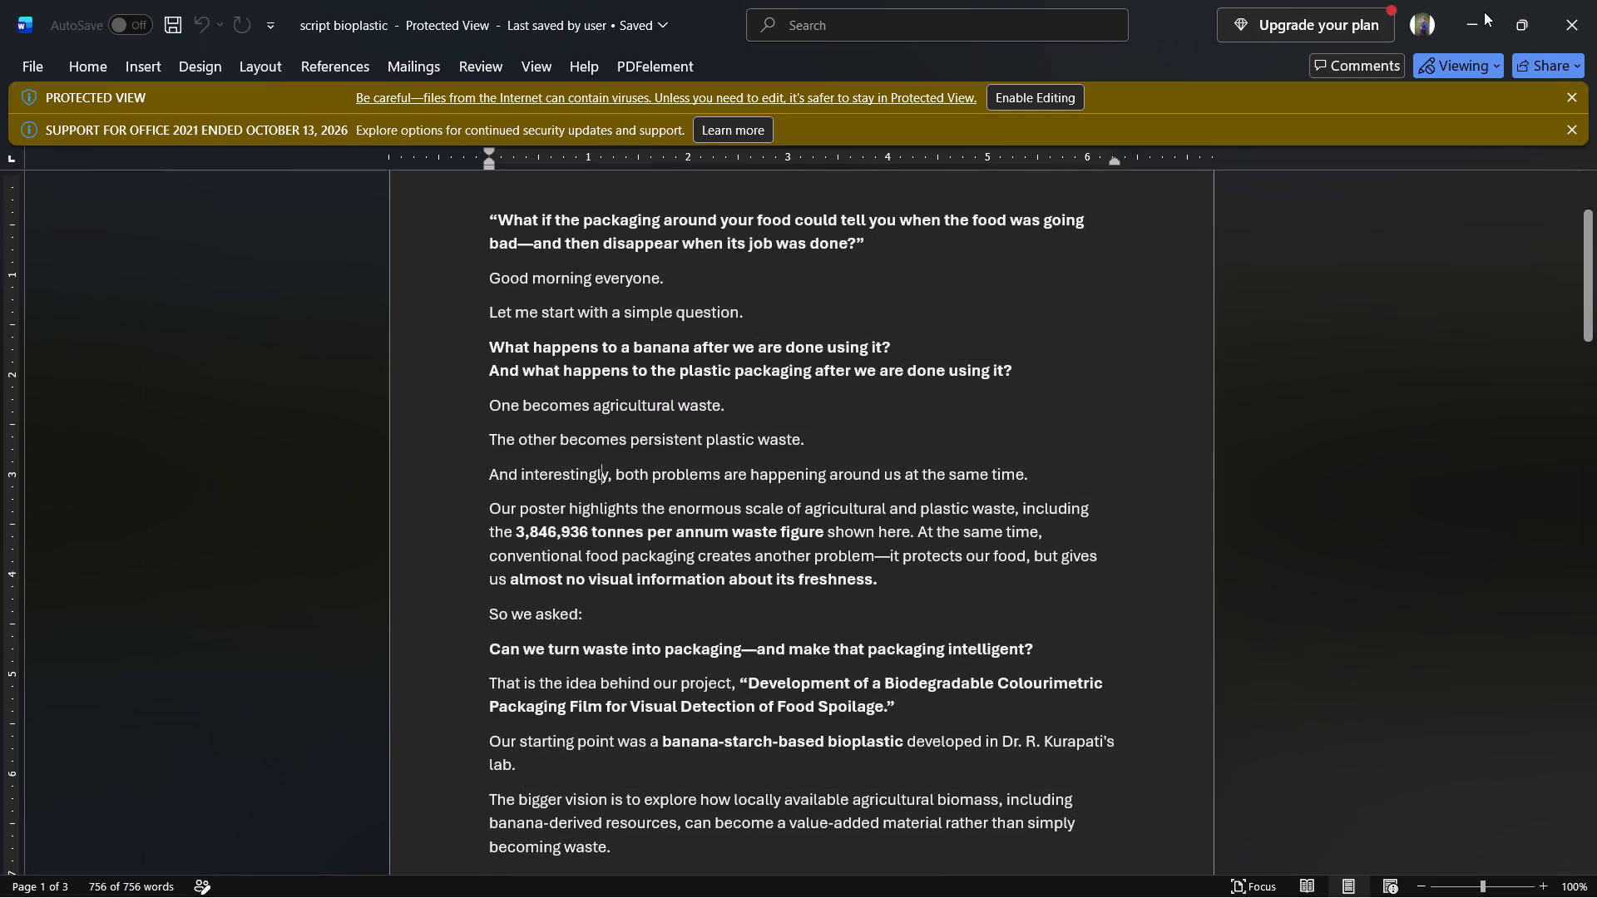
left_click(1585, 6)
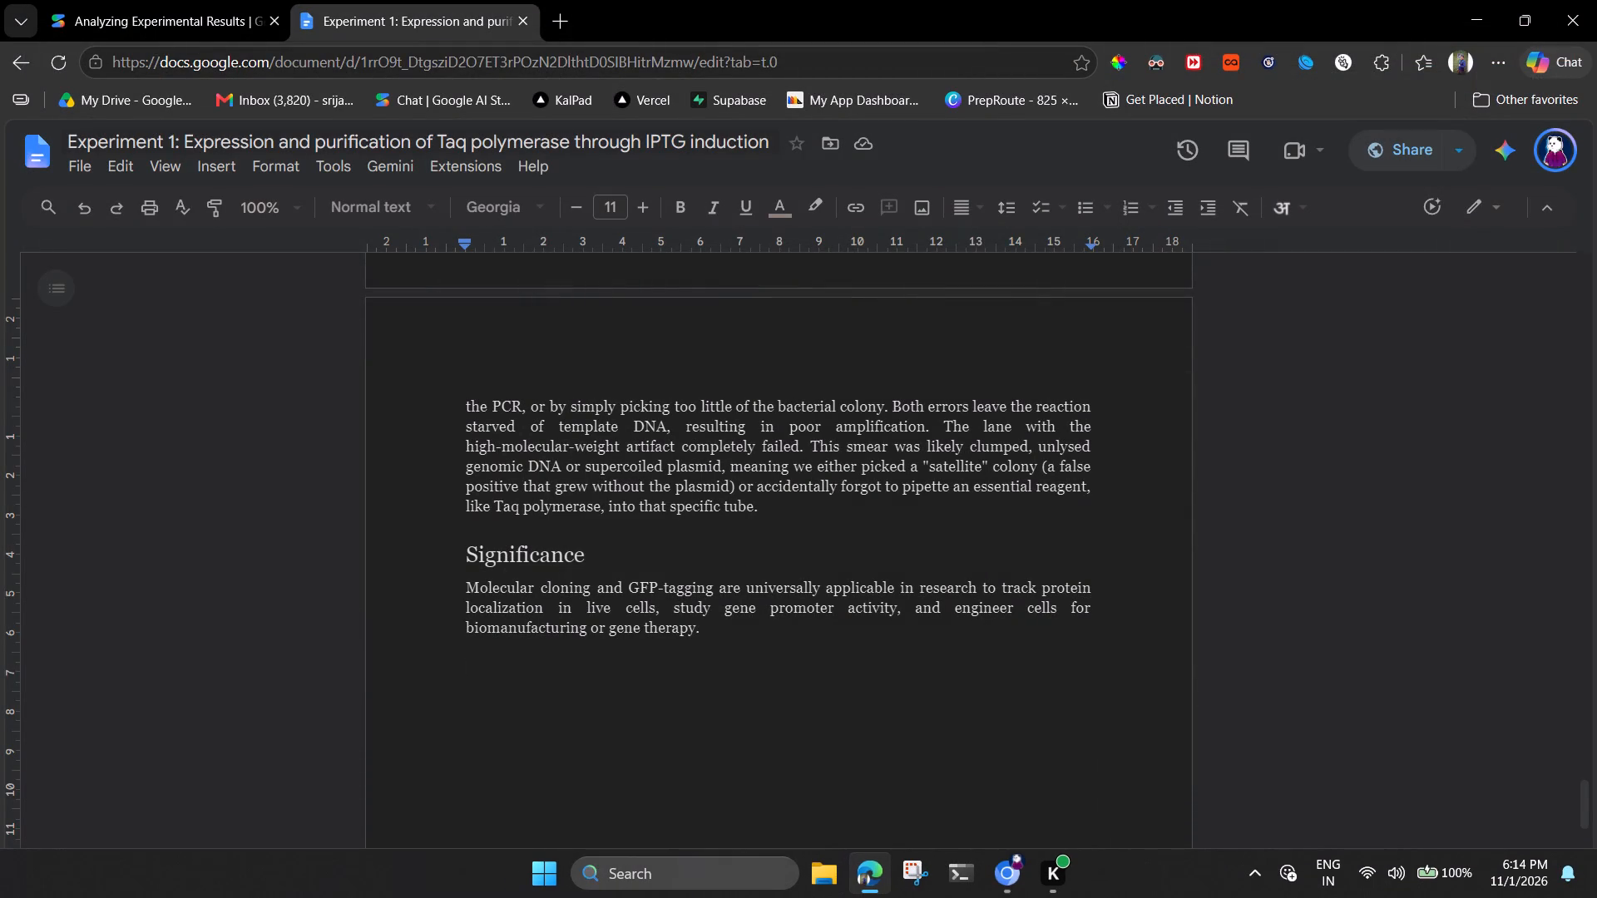
Paste the Experiment 4 text into a new blank Microsoft Word document and copy all of its content.
left_click(551, 881)
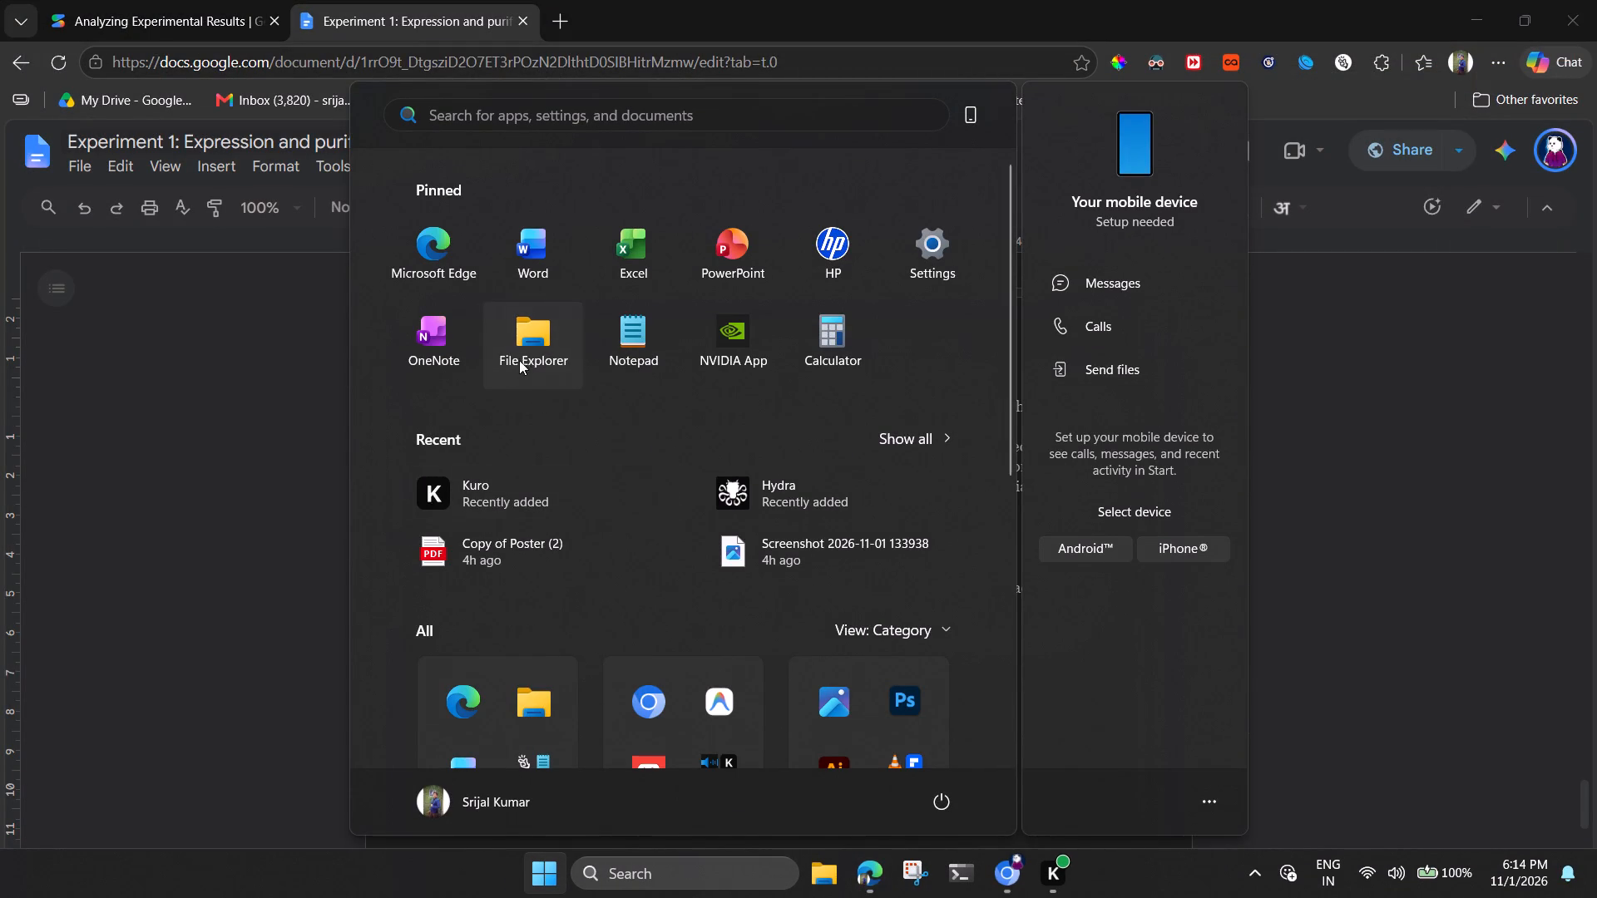
left_click(573, 210)
left_click(561, 224)
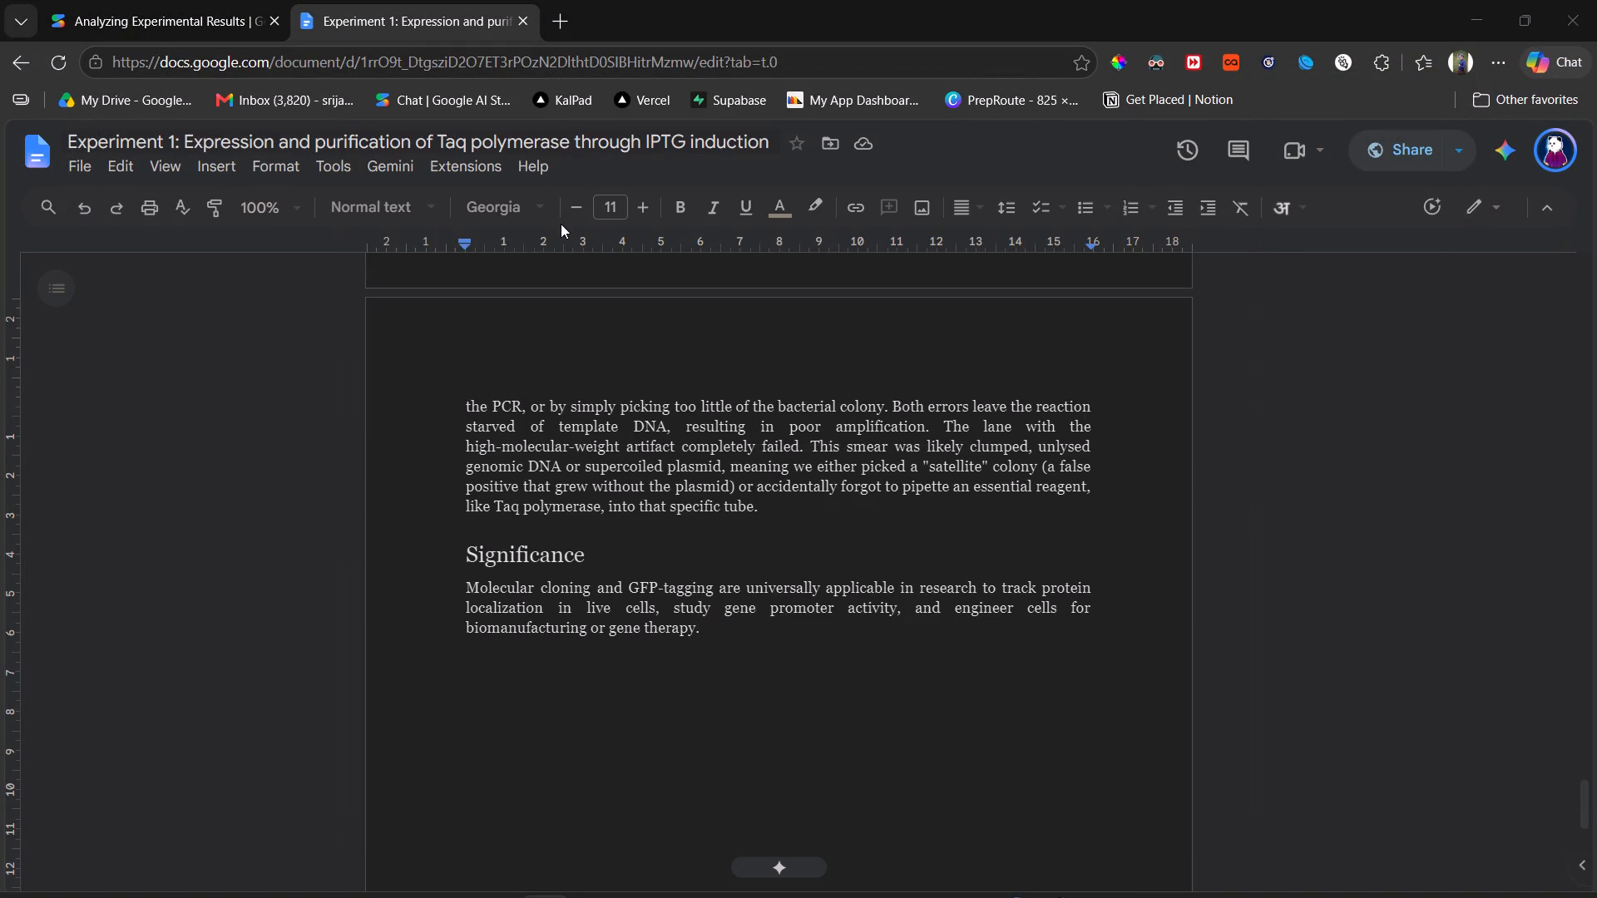
left_click(300, 228)
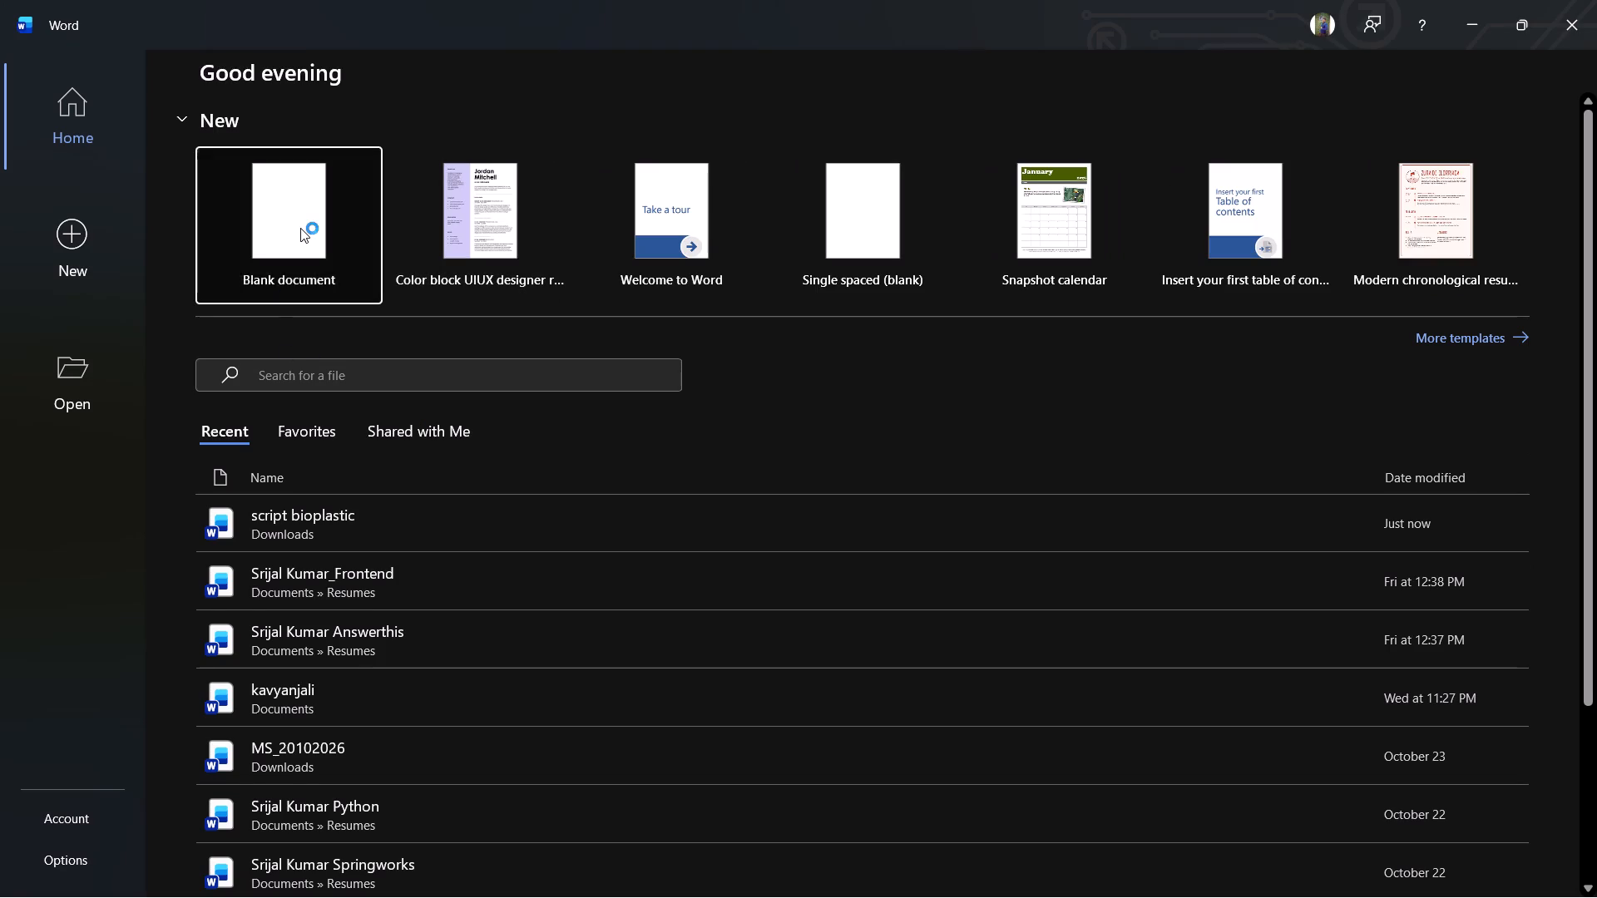
left_click(519, 422)
key("ctrl+v")
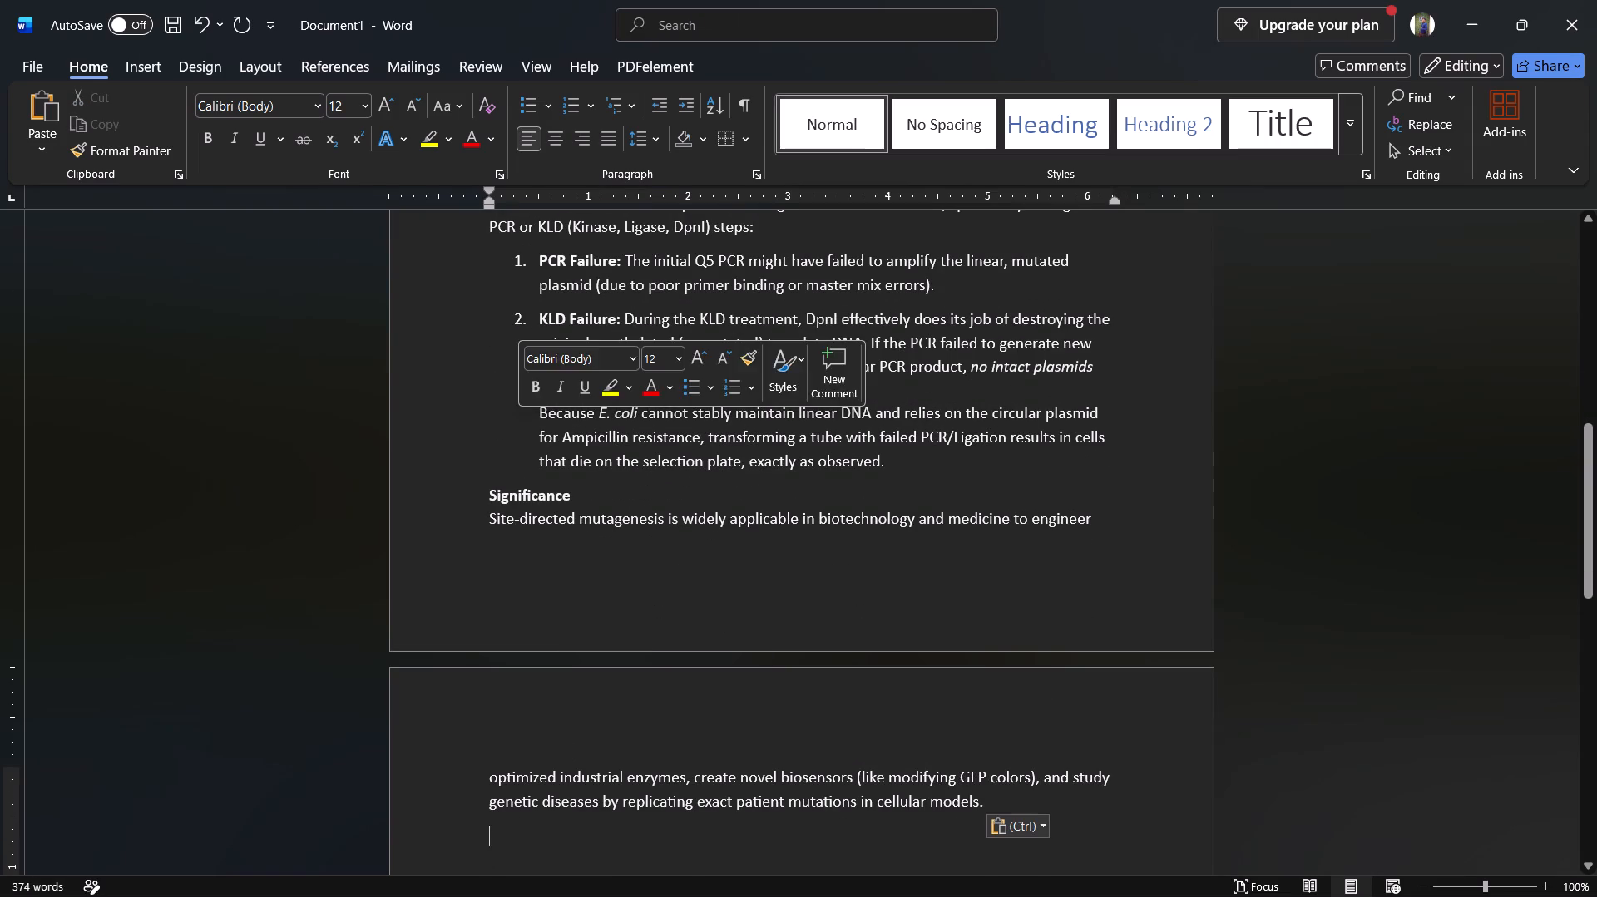
key("ctrl+a")
key("ctrl+c")
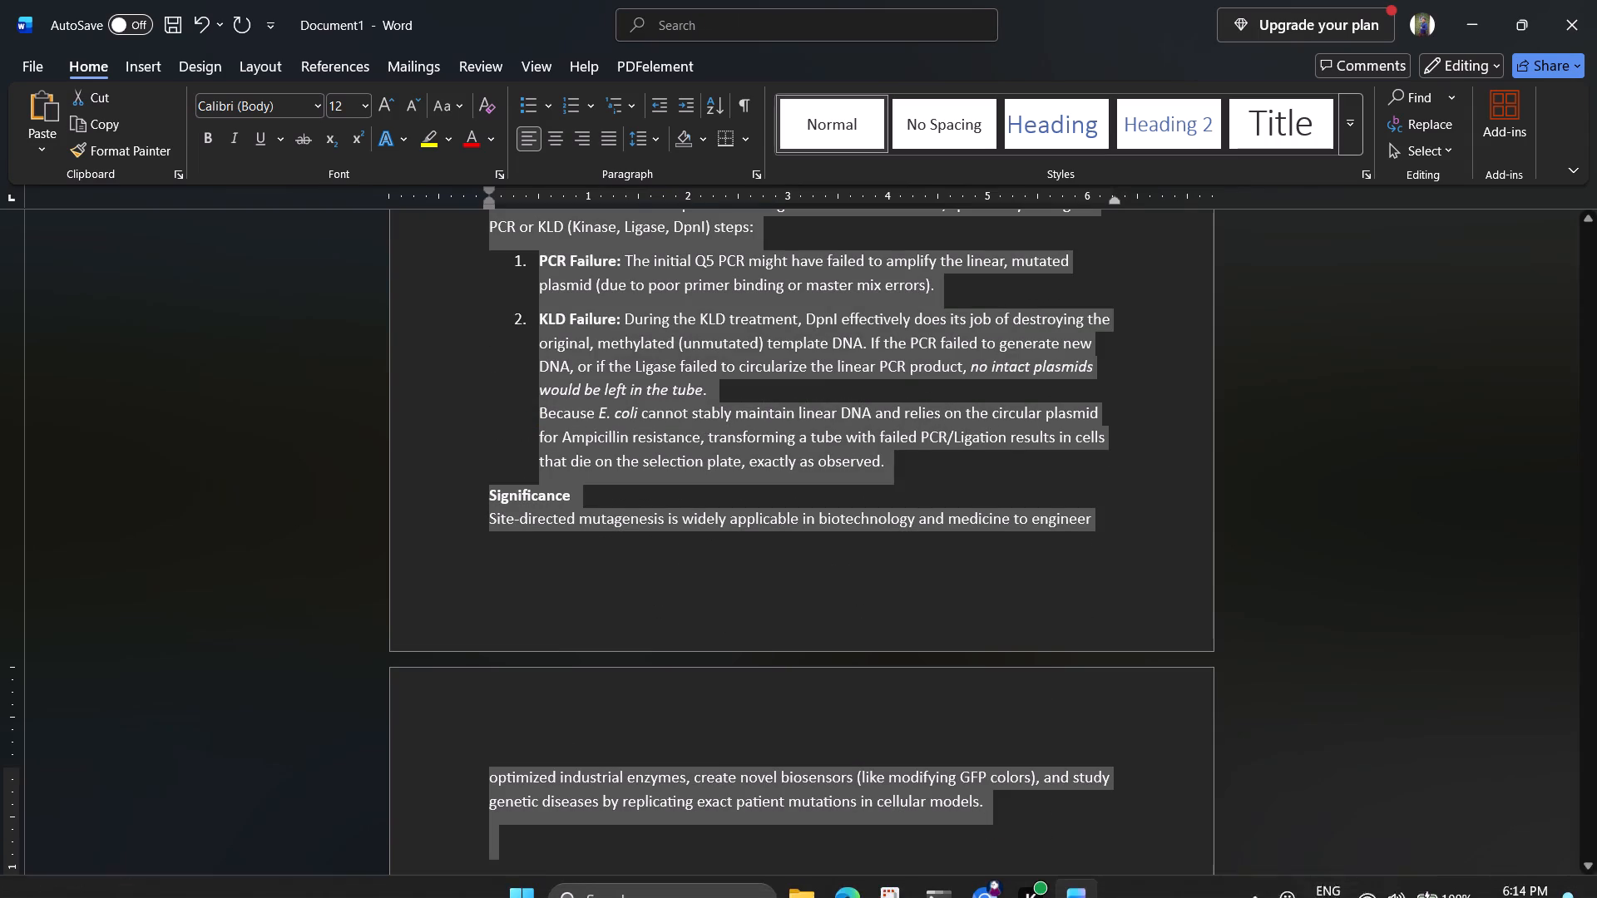
Switch back to the Google Docs report and paste the Experiment 4 text below Experiment 3's Significance paragraph.
left_click(846, 873)
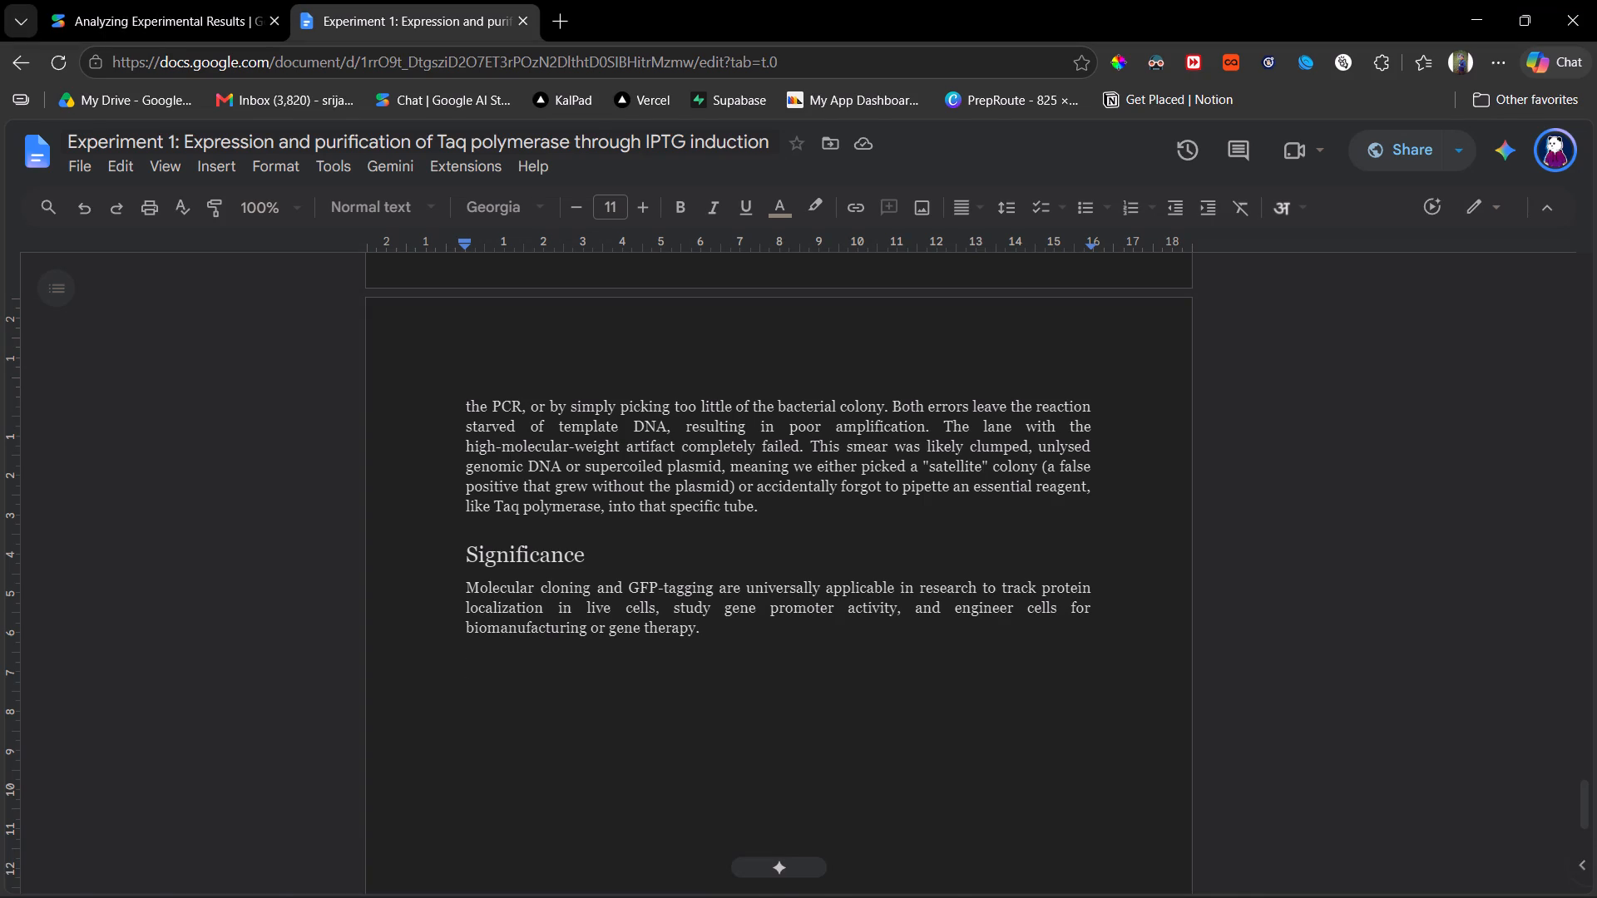
key("ctrl+v")
scroll(777, 704, "up", 3)
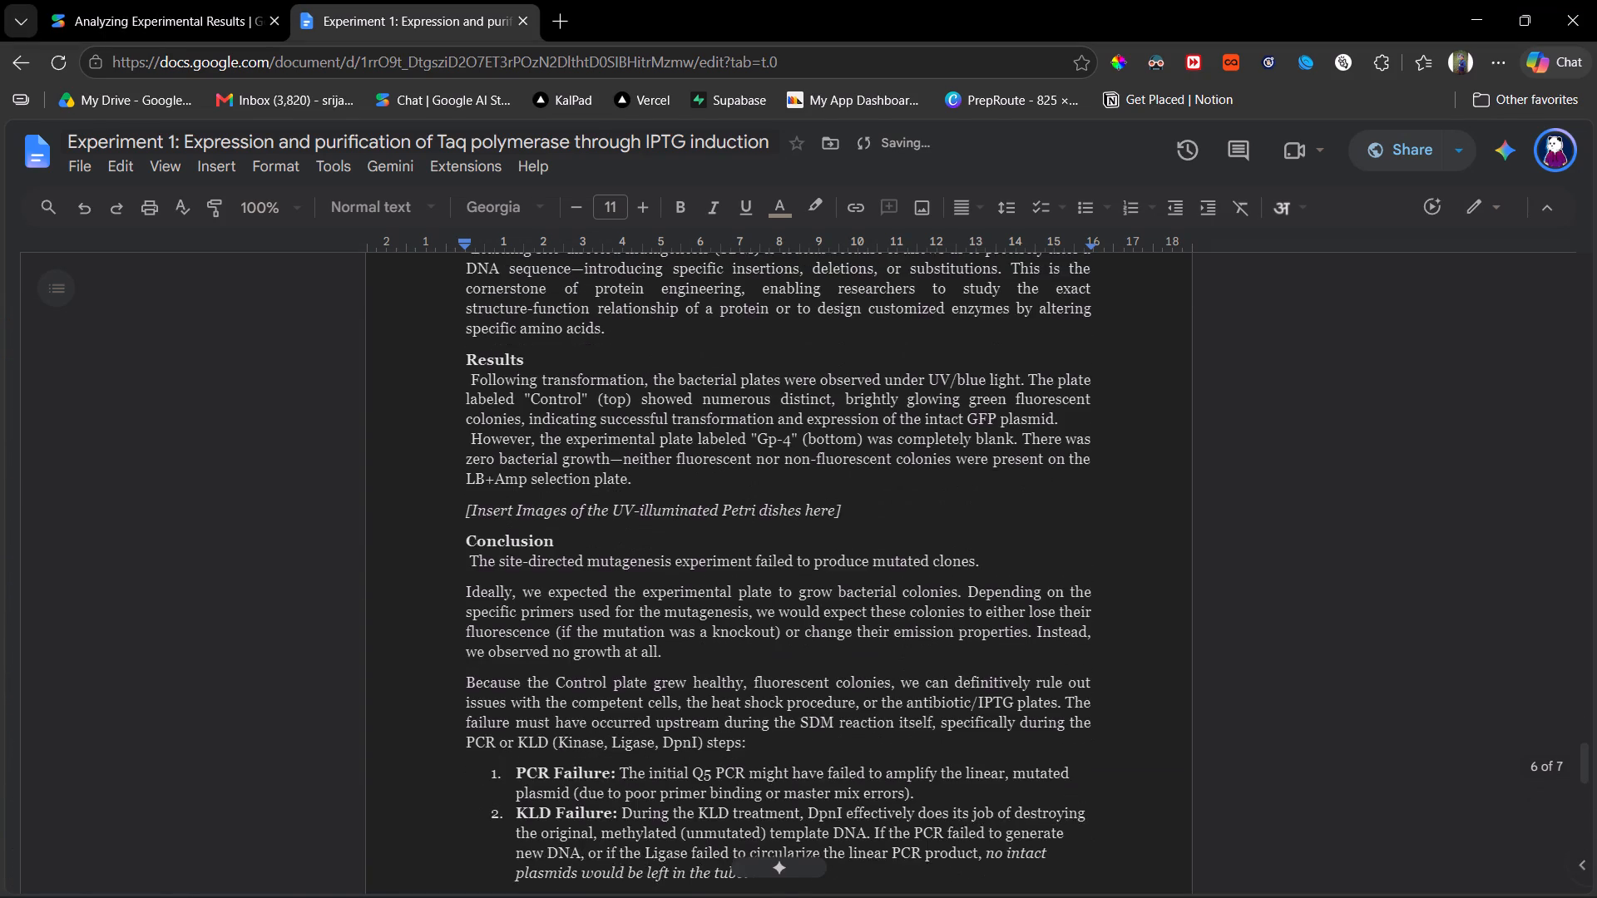
scroll(777, 704, "up", 2)
scroll(777, 704, "right", 1)
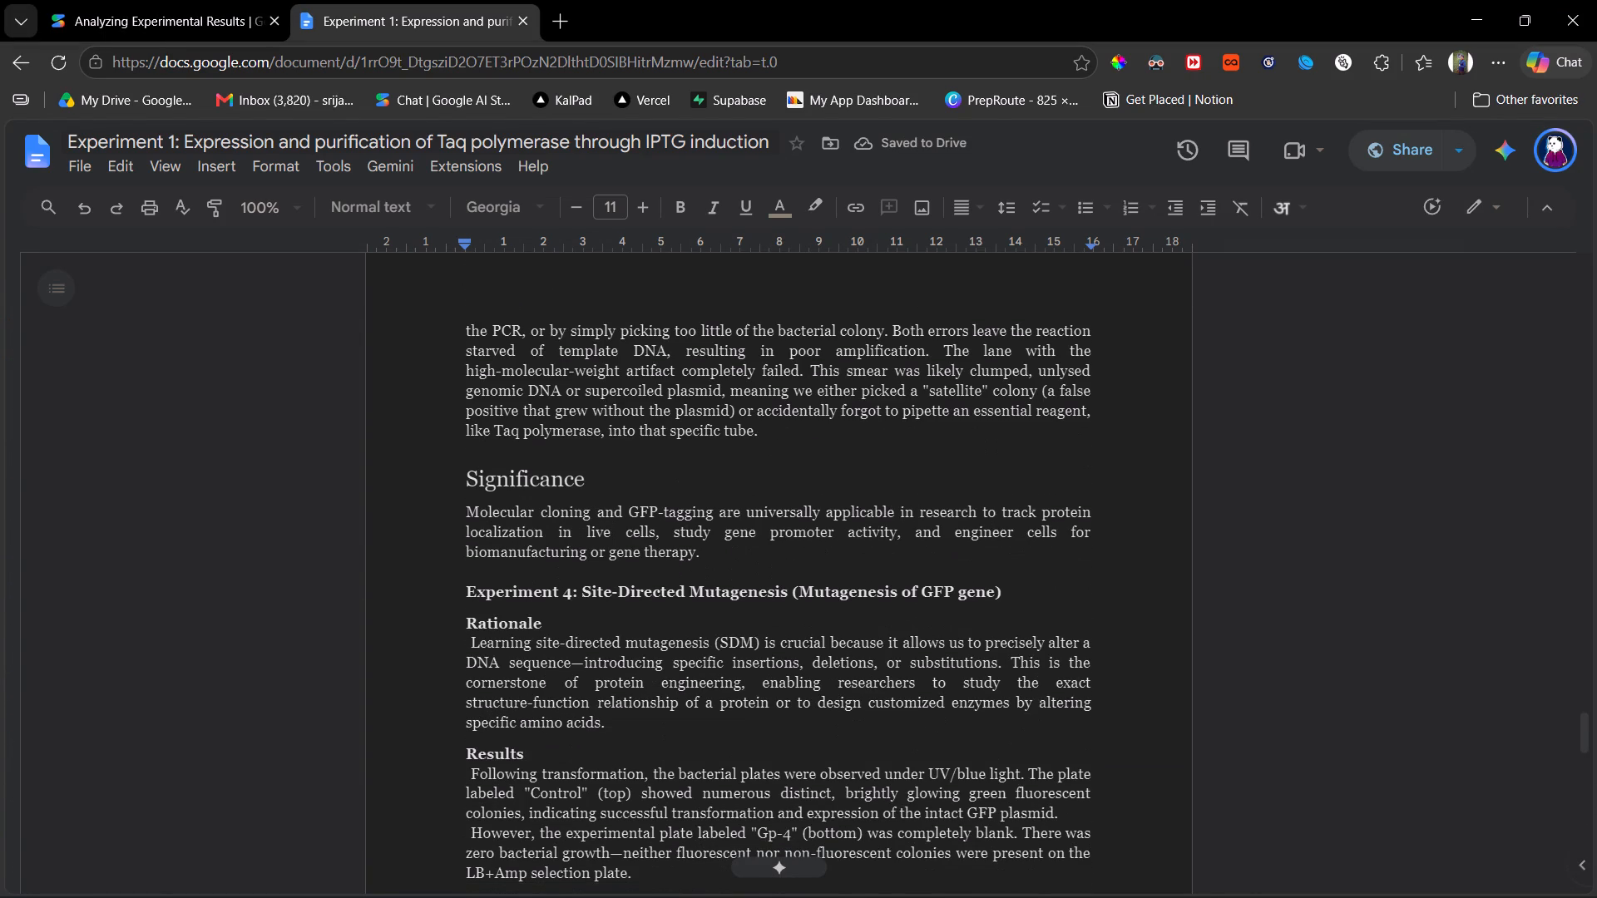
Apply the Heading 1 style to the Experiment 4 title and compare it with the Experiment 3 heading.
left_click(784, 589)
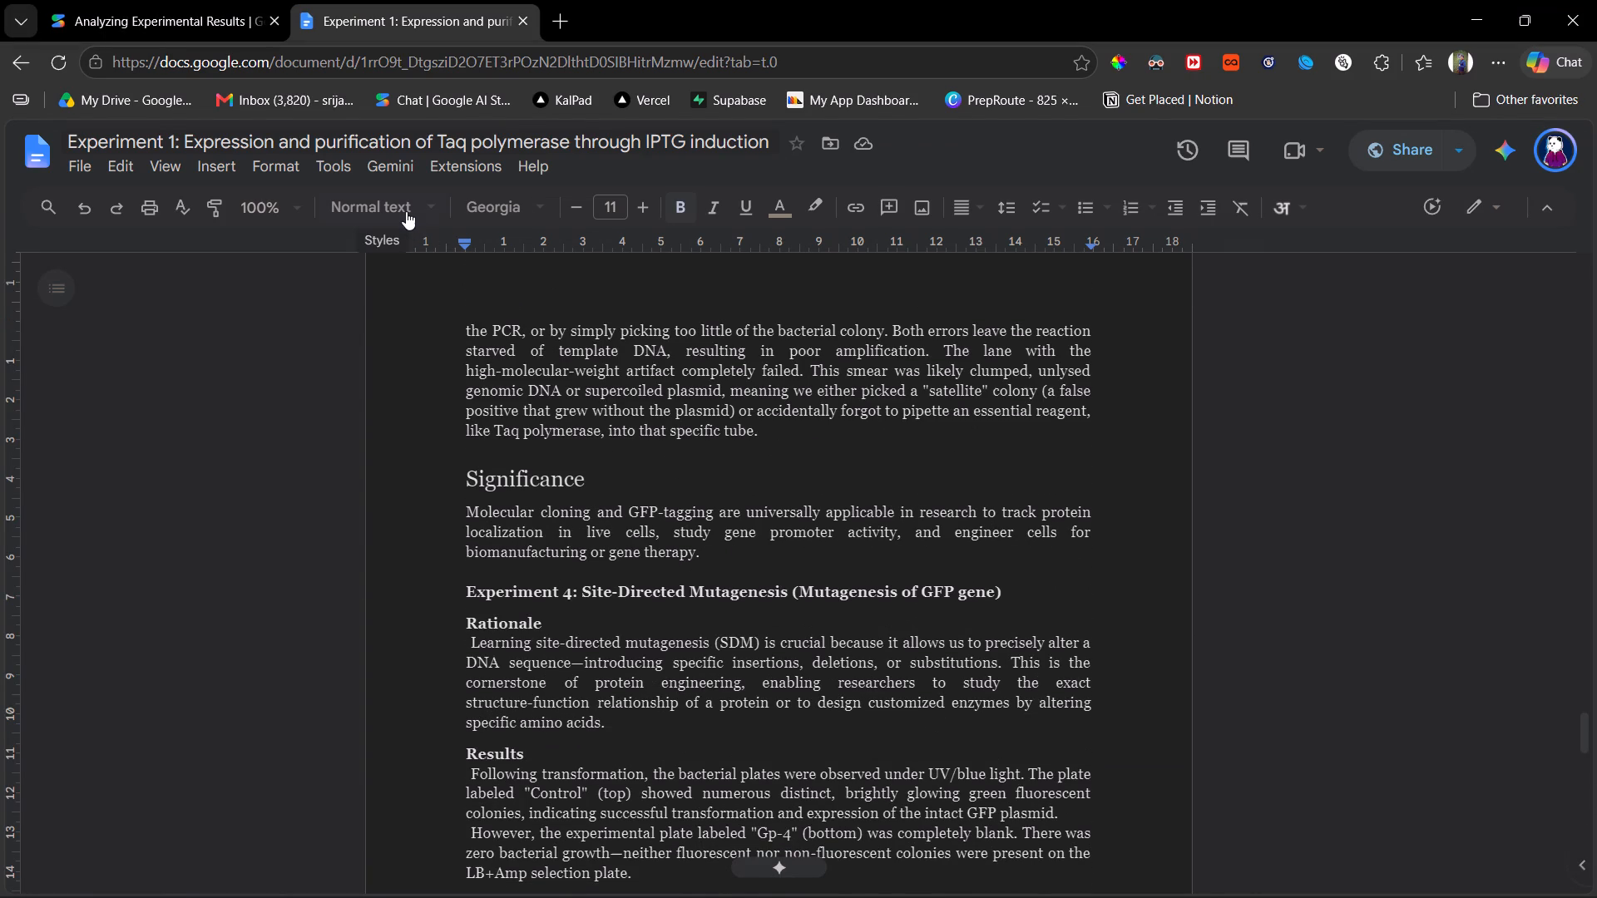
left_click(406, 211)
left_click(403, 496)
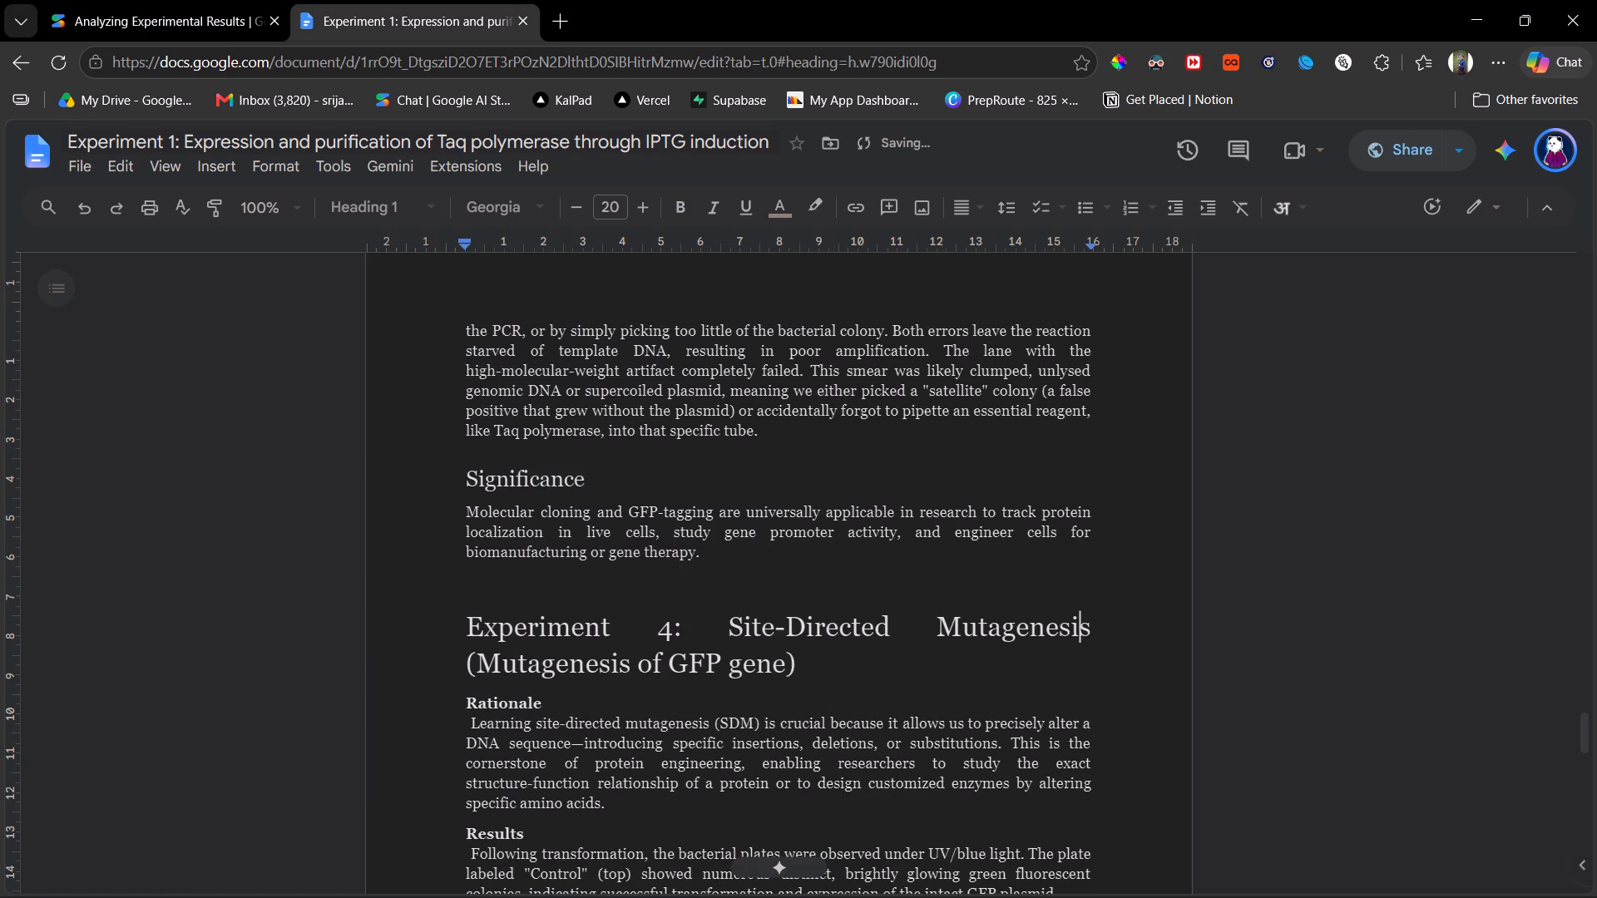
scroll(666, 621, "up", 9)
scroll(666, 621, "down", 1)
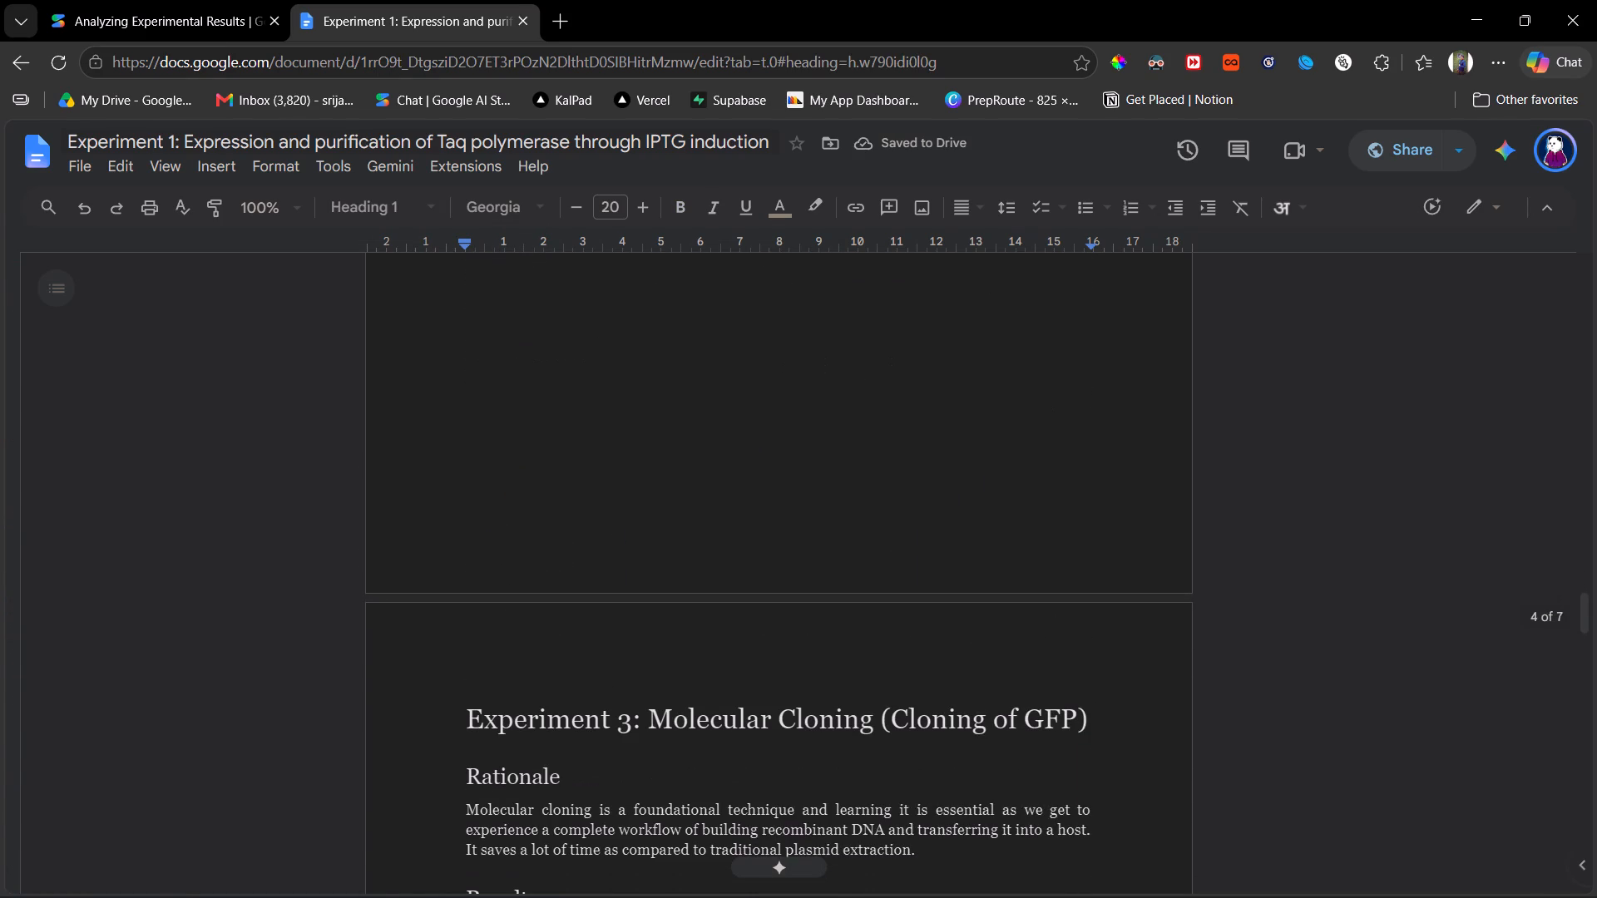
scroll(666, 621, "down", 1)
left_click(688, 729)
scroll(688, 729, "down", 3)
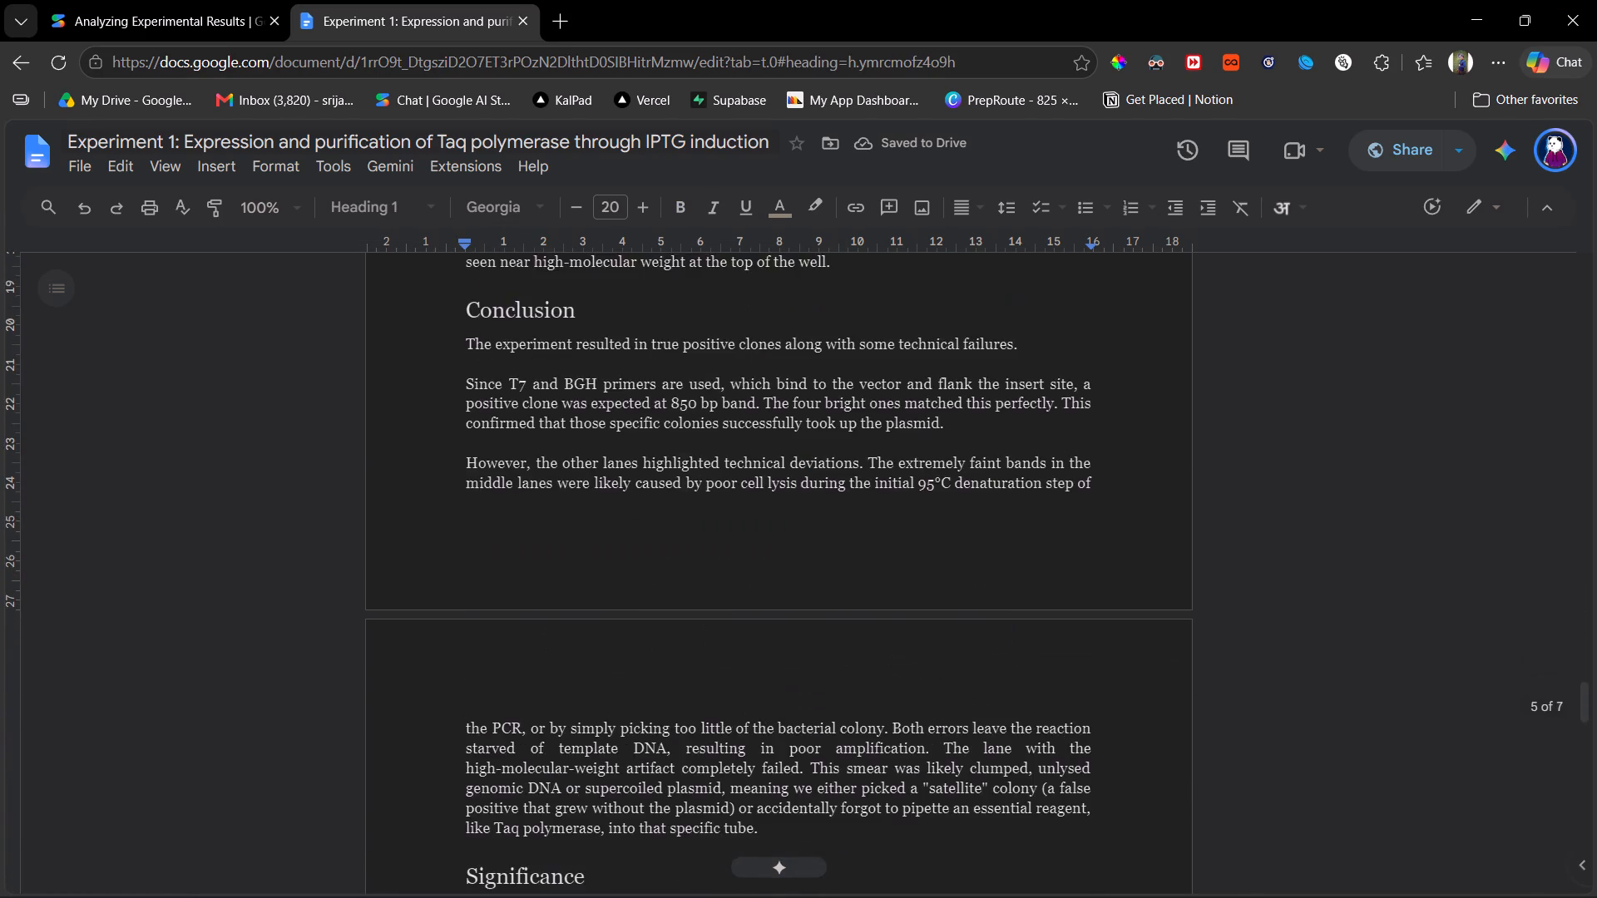
scroll(688, 729, "down", 5)
Delete the leading space before "Learning site-directed mutagenesis" in Experiment 4's Rationale text.
left_click(497, 620)
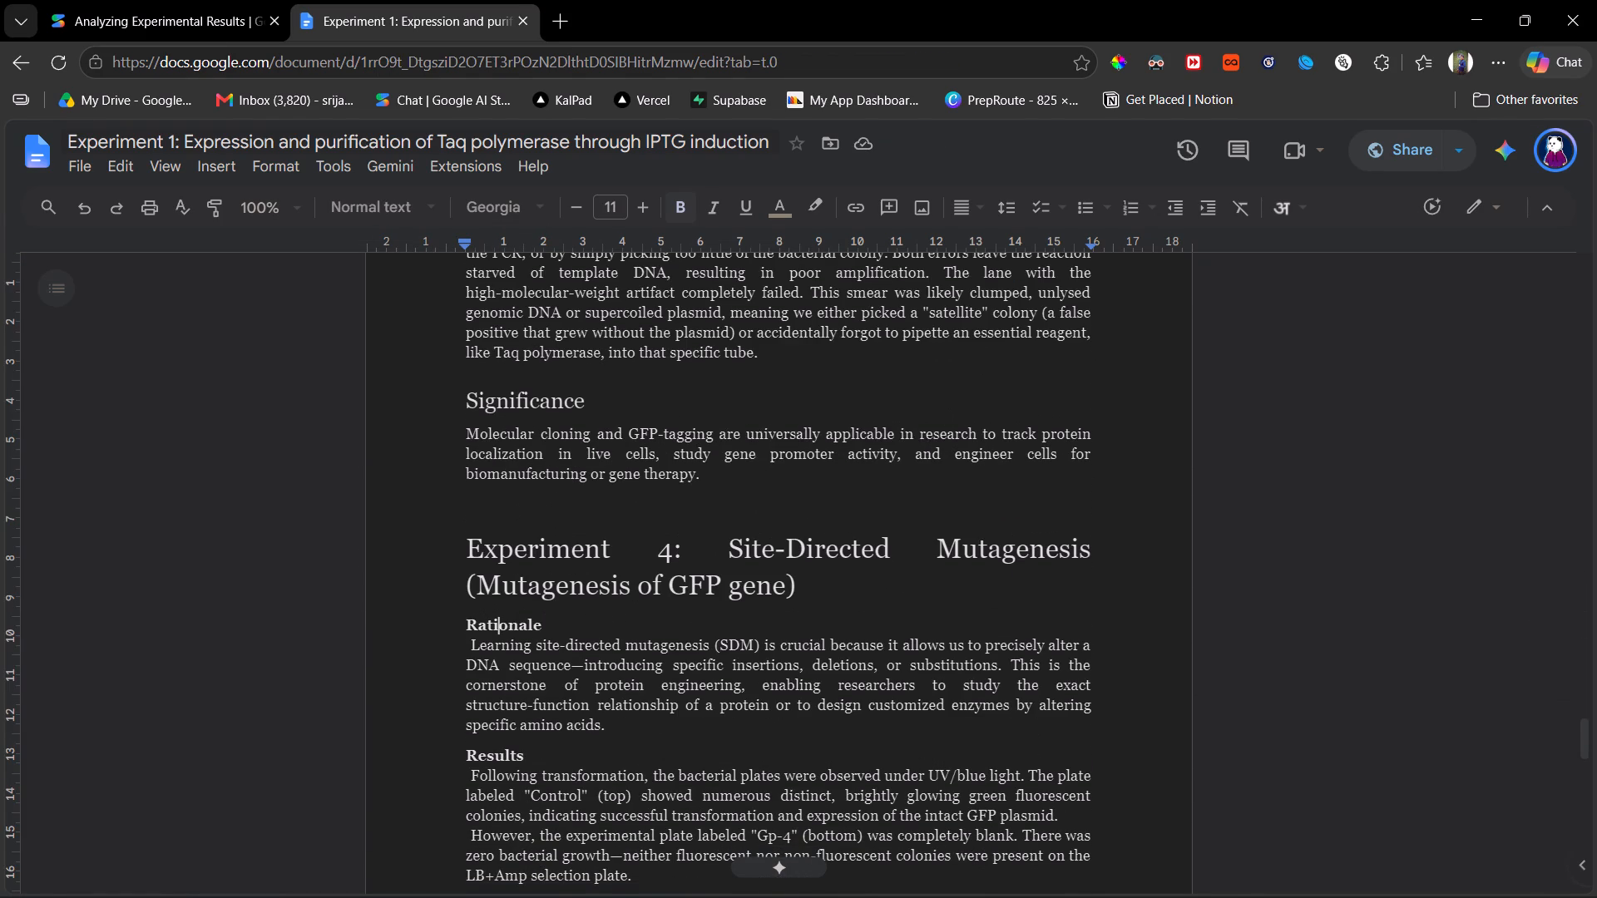
left_click(469, 637)
key("BackSpace")
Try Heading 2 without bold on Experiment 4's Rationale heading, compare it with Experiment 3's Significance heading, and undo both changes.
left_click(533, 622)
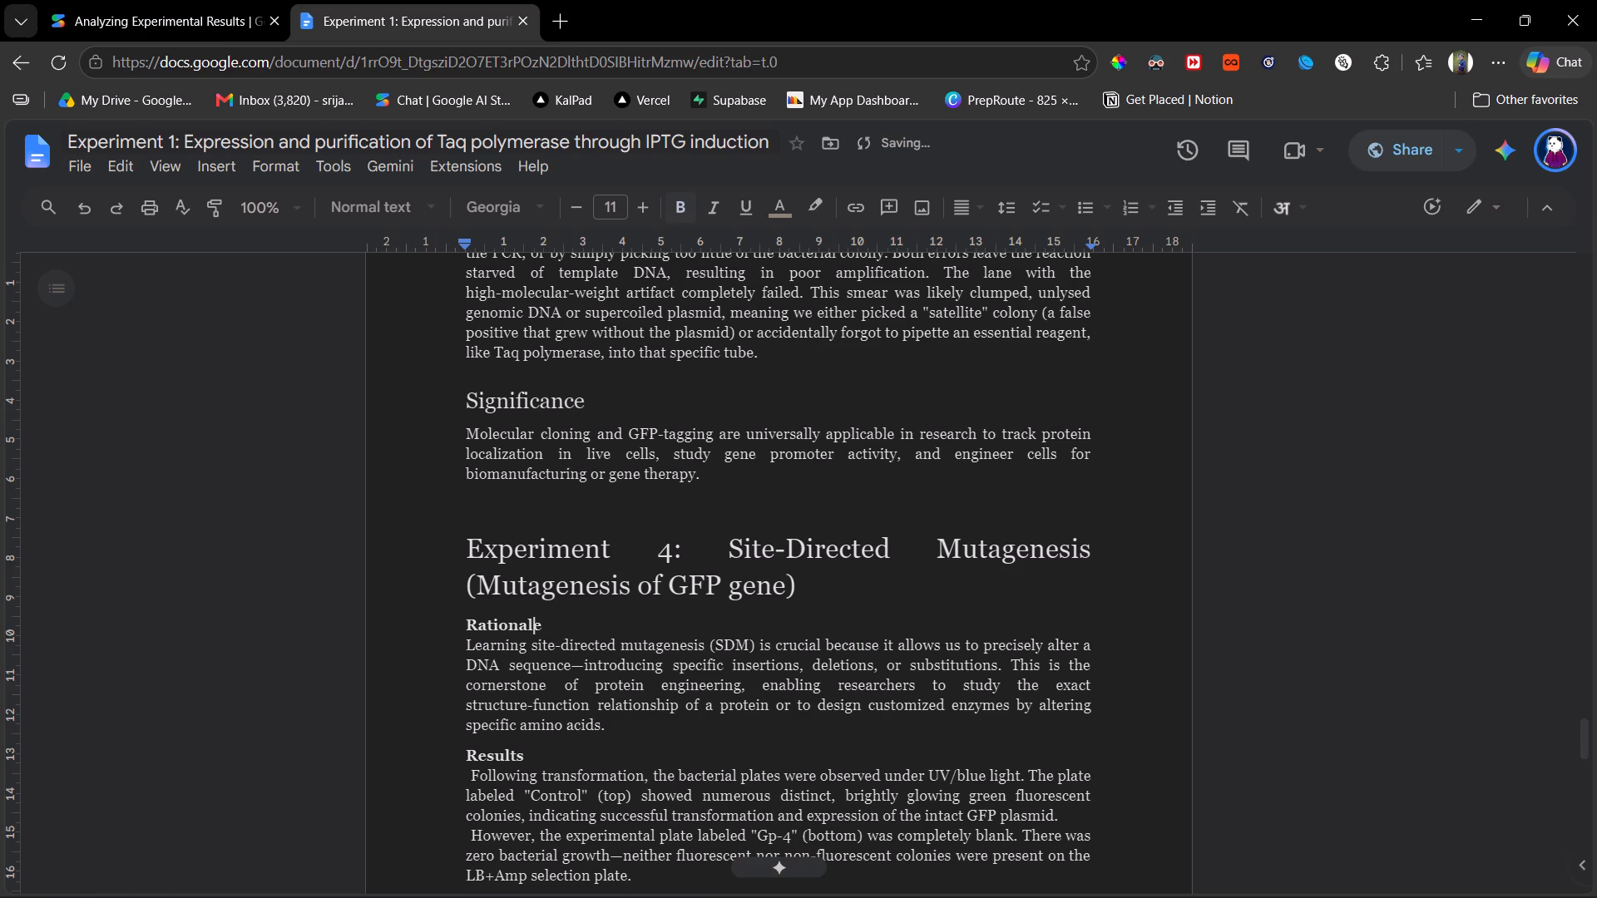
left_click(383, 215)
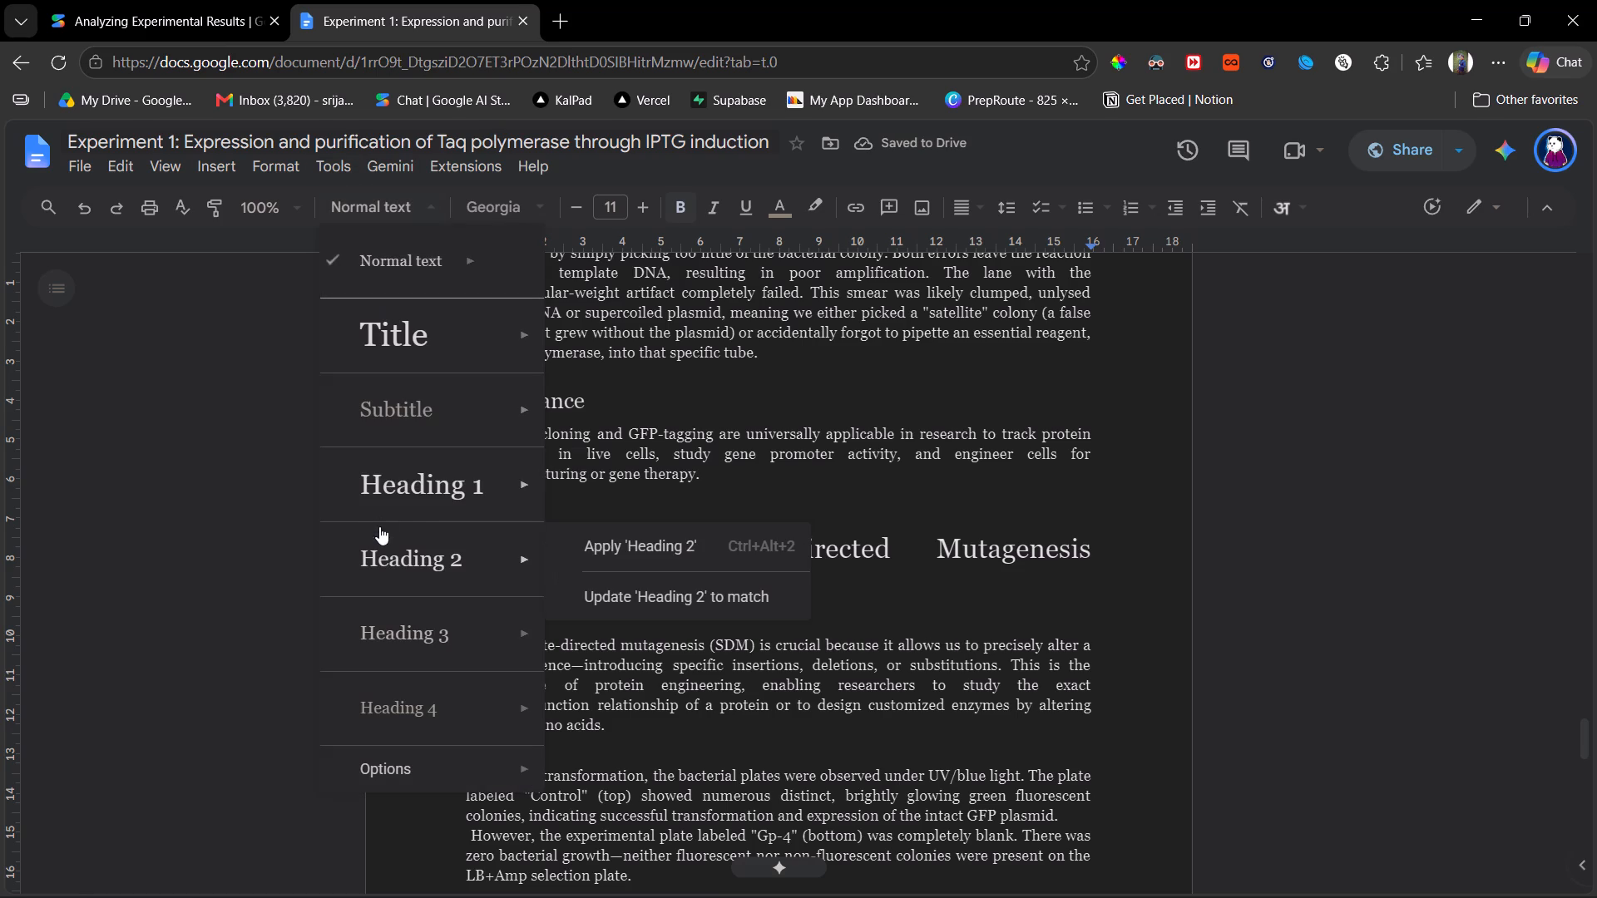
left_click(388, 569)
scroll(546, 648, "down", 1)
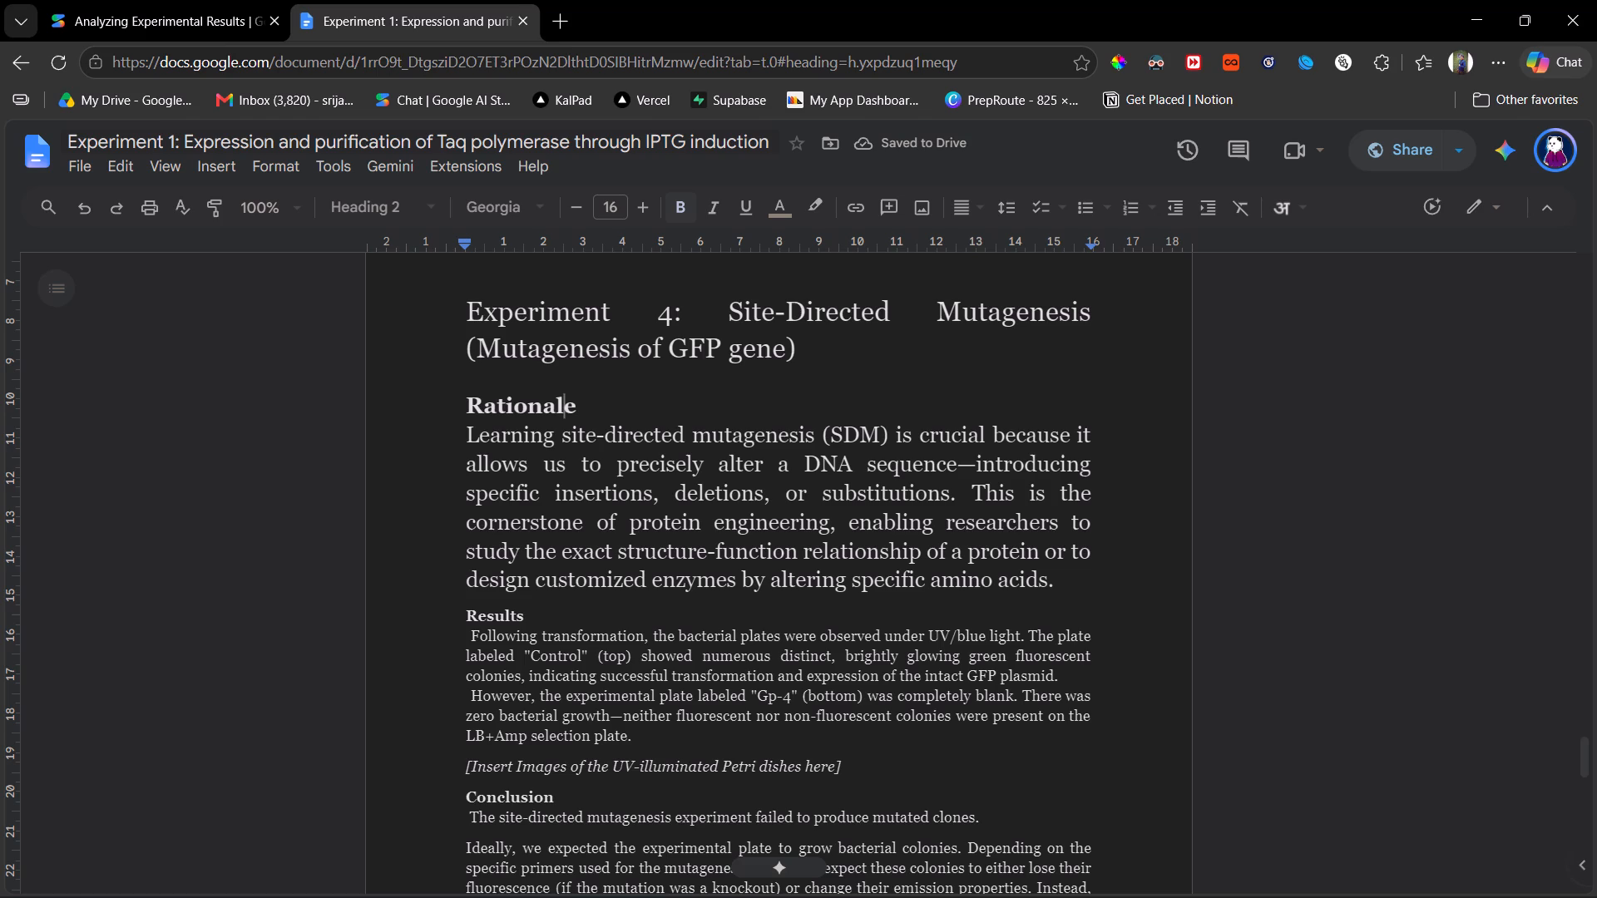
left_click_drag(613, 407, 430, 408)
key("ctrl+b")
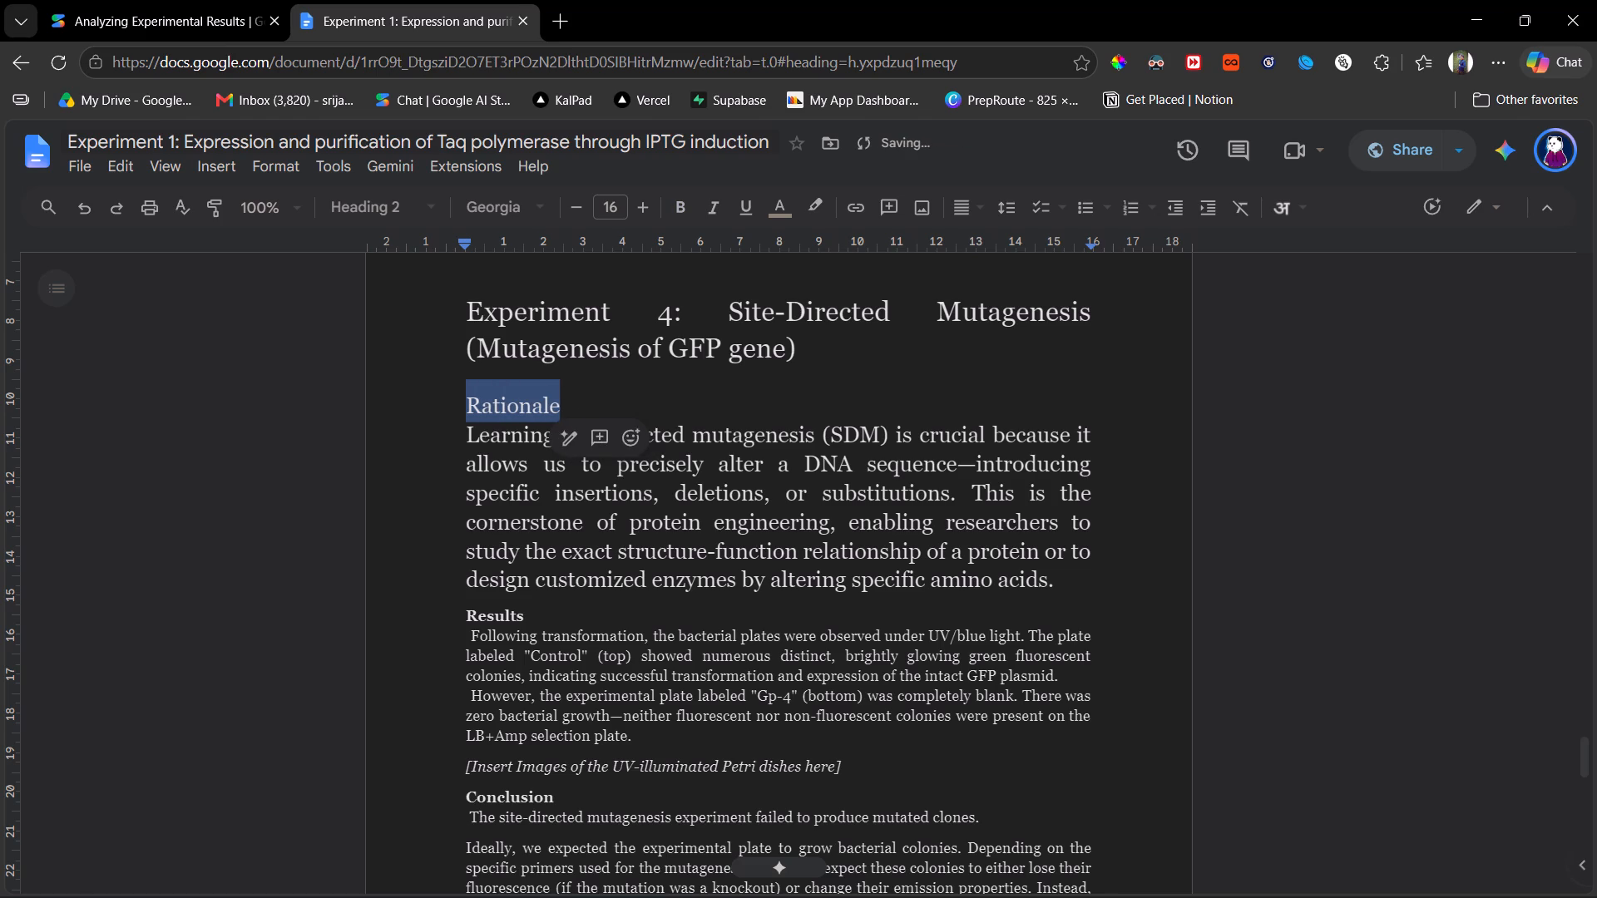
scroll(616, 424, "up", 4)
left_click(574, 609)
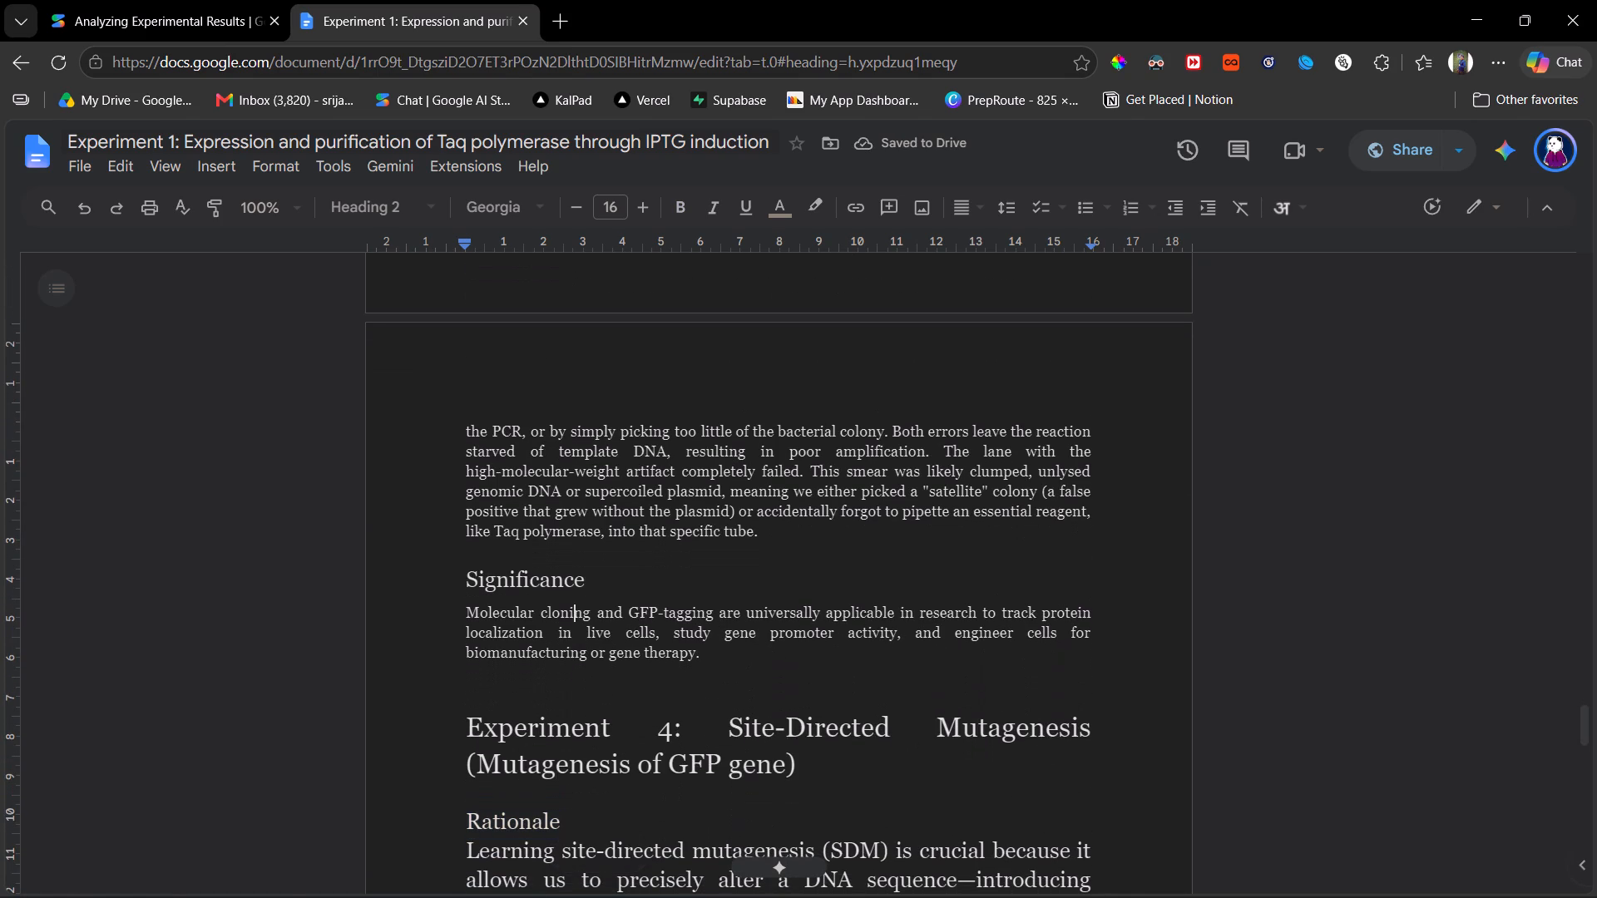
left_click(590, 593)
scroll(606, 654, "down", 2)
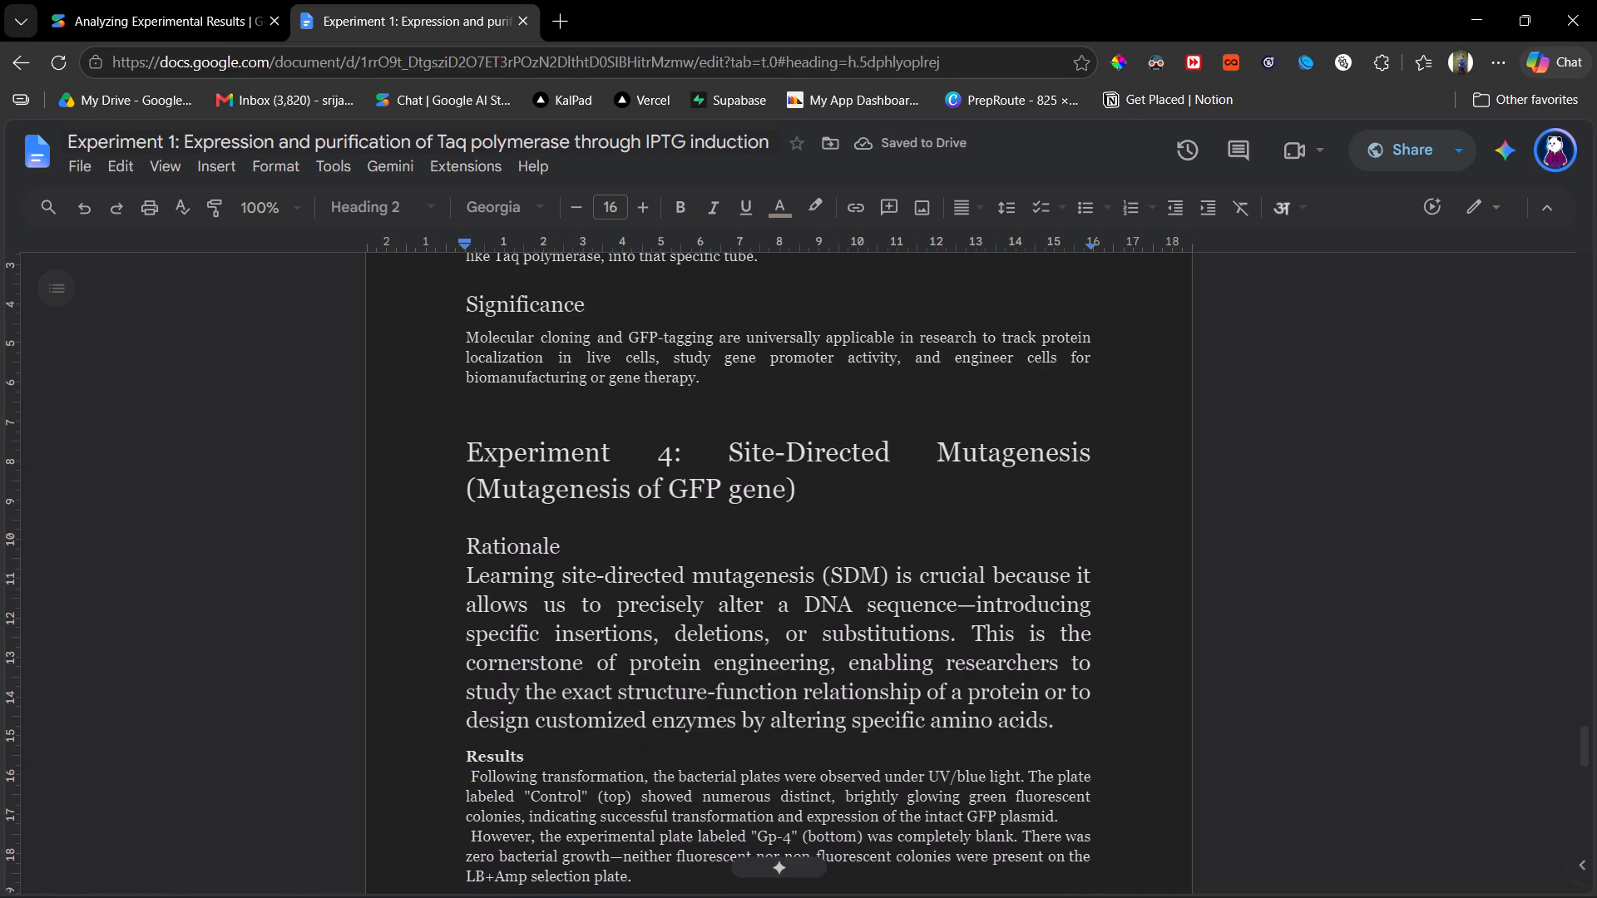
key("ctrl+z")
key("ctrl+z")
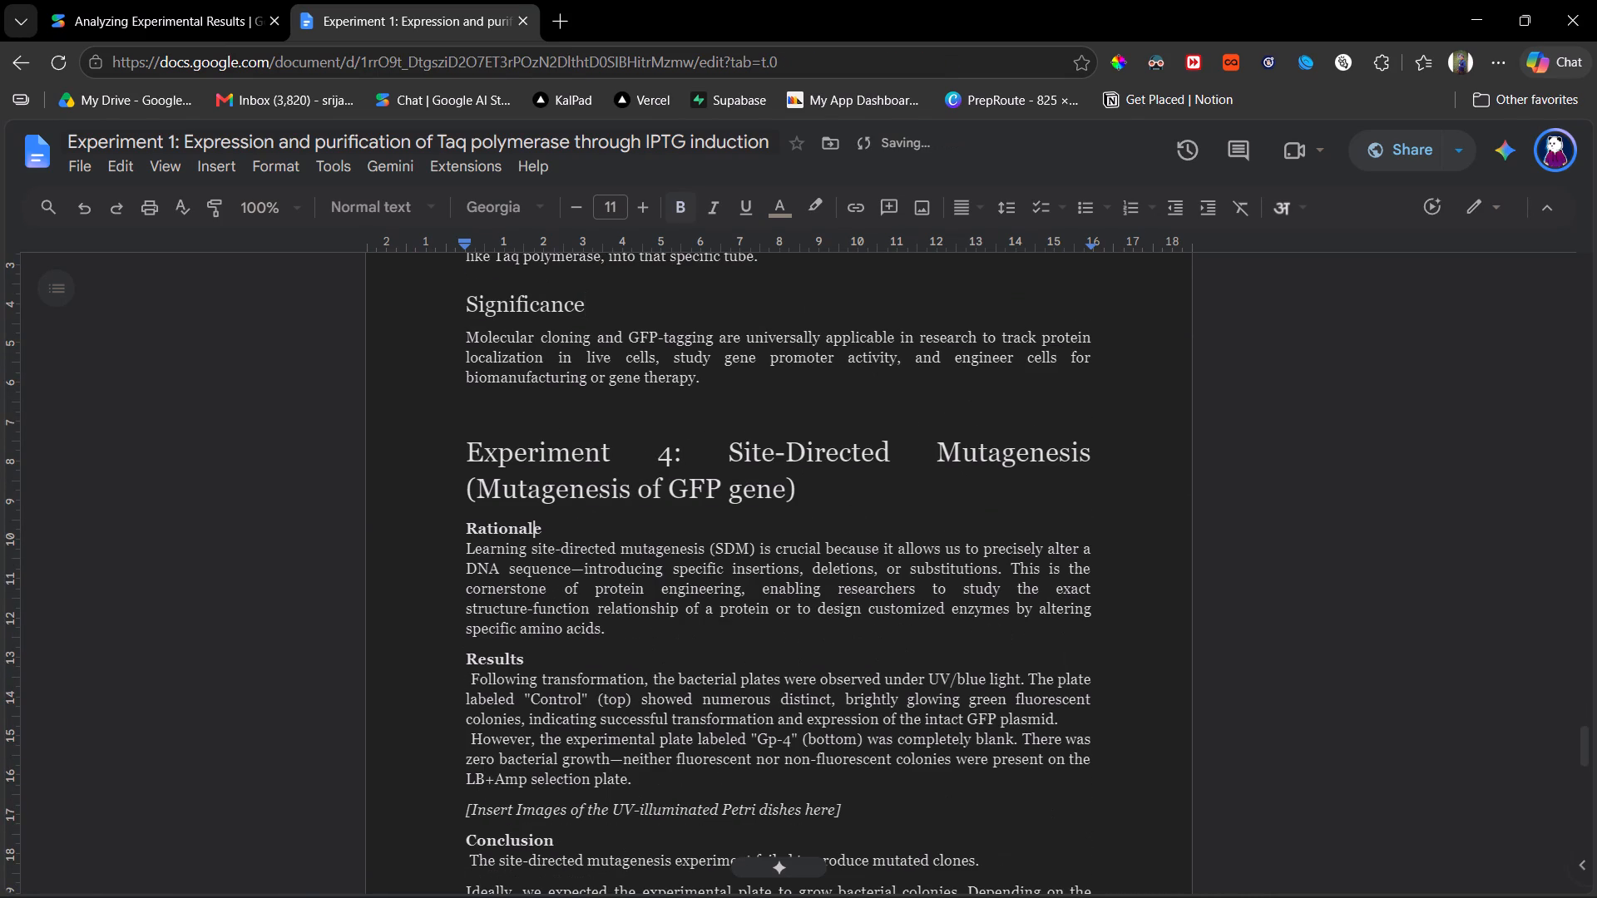
Separate Experiment 4's Rationale heading from its text as its own paragraph and apply the Heading 2 style to it.
left_click(472, 550)
key("Left")
key("BackSpace")
key("Return")
left_click(521, 520)
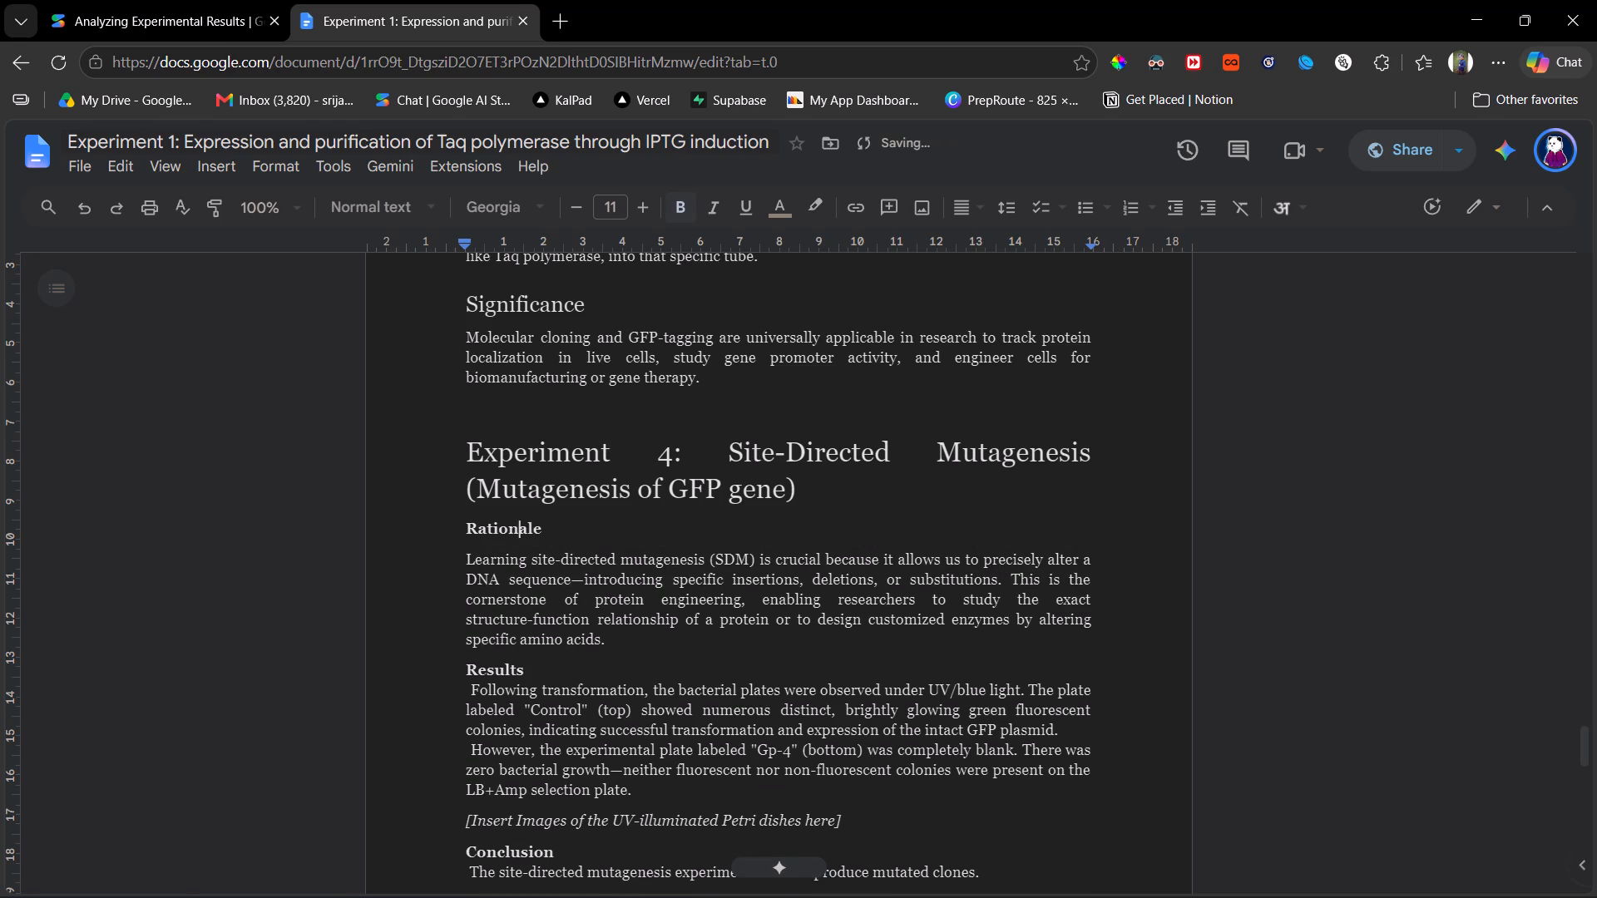
left_click(403, 209)
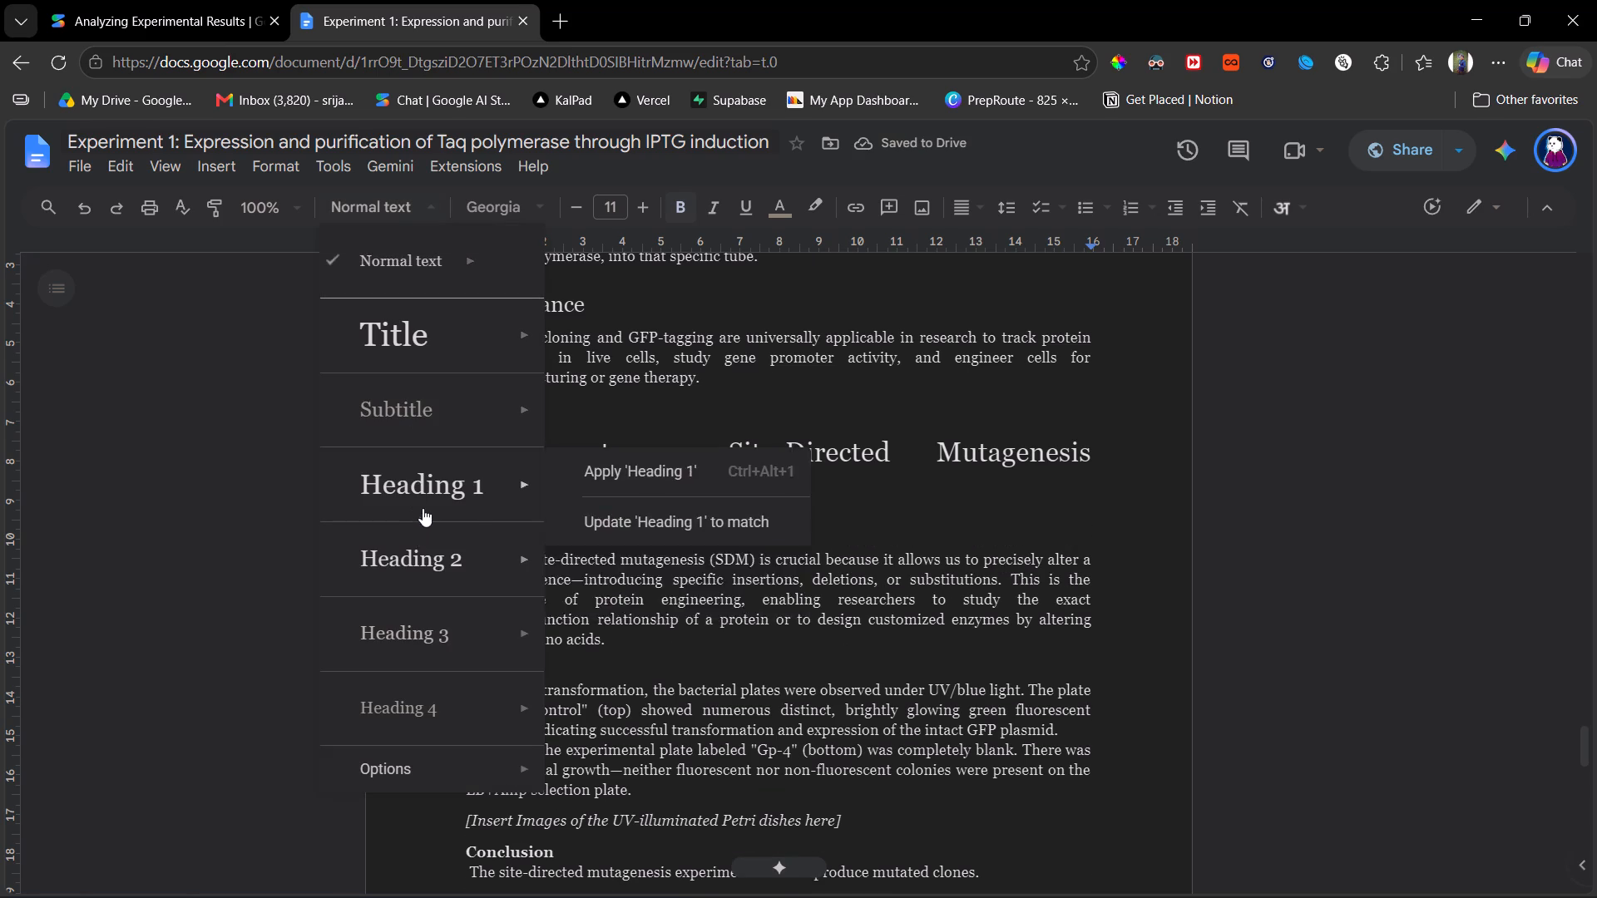
left_click(421, 543)
Remove the leading space from Experiment 4's Results text, split the heading into its own paragraph, and style it as Heading 2.
scroll(644, 639, "down", 1)
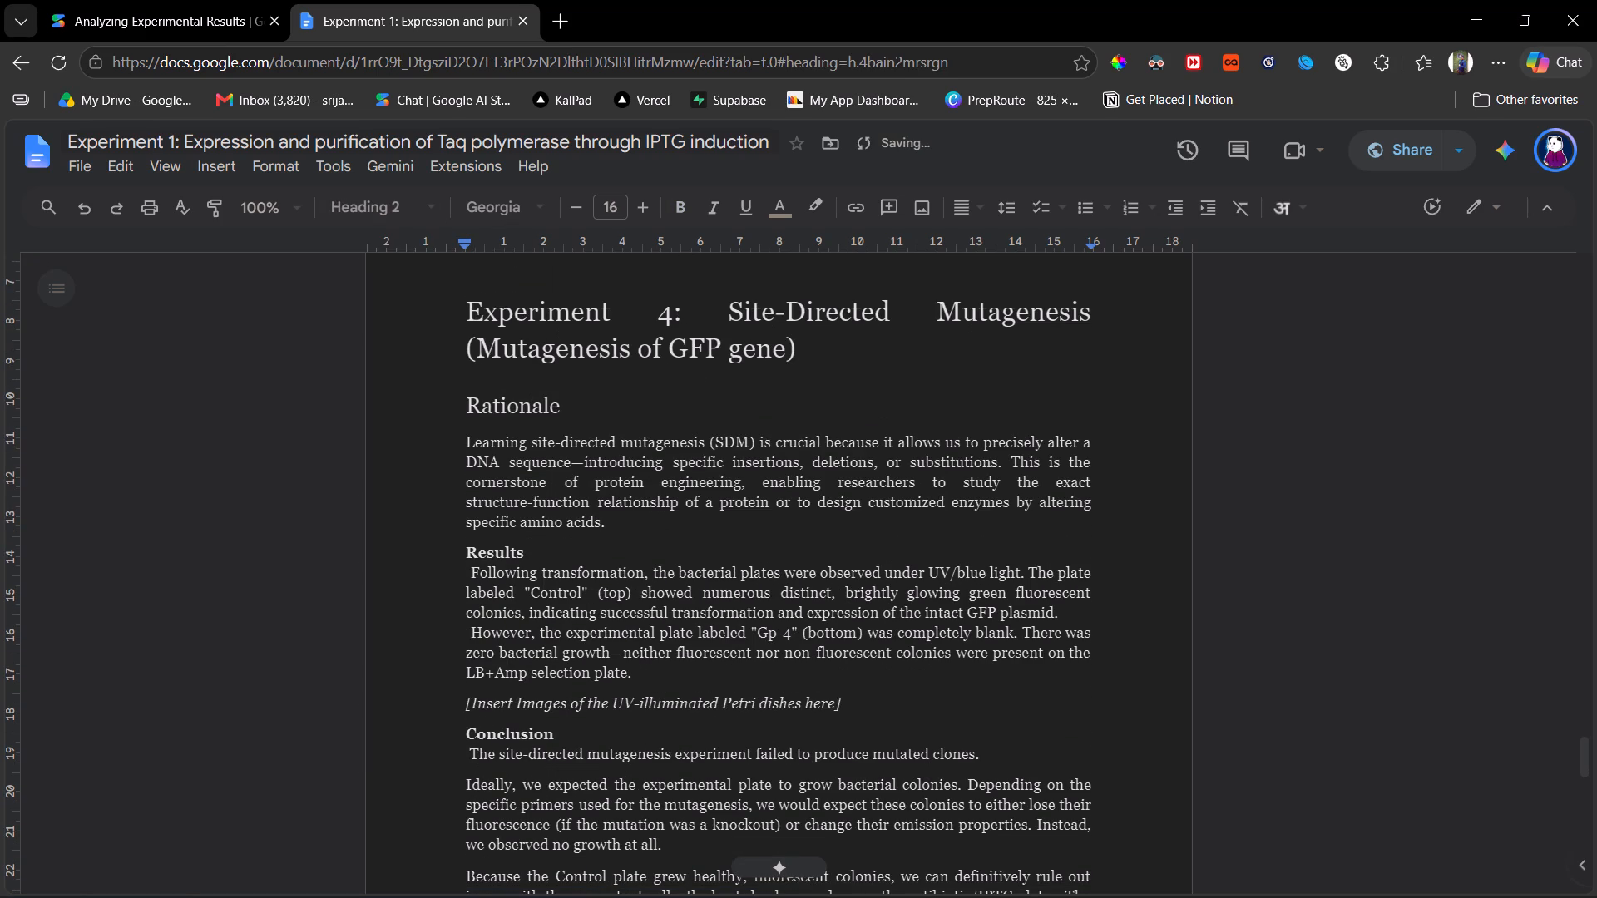
left_click(599, 541)
key("Down")
key("Right")
key("Right")
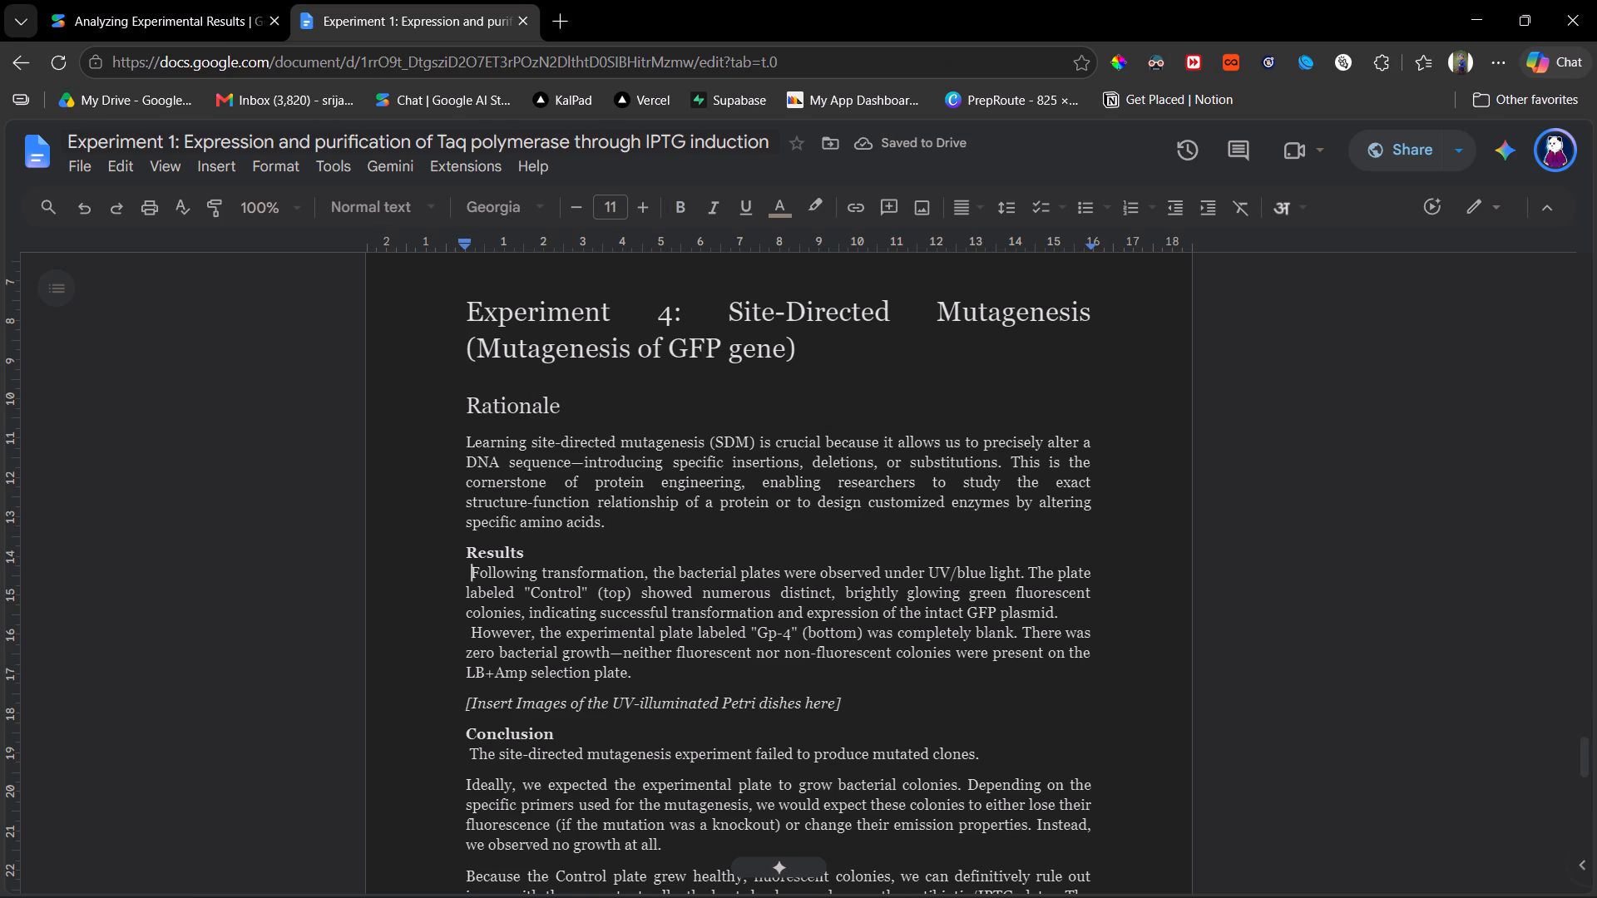
key("BackSpace")
key("BackSpace")
key("Return")
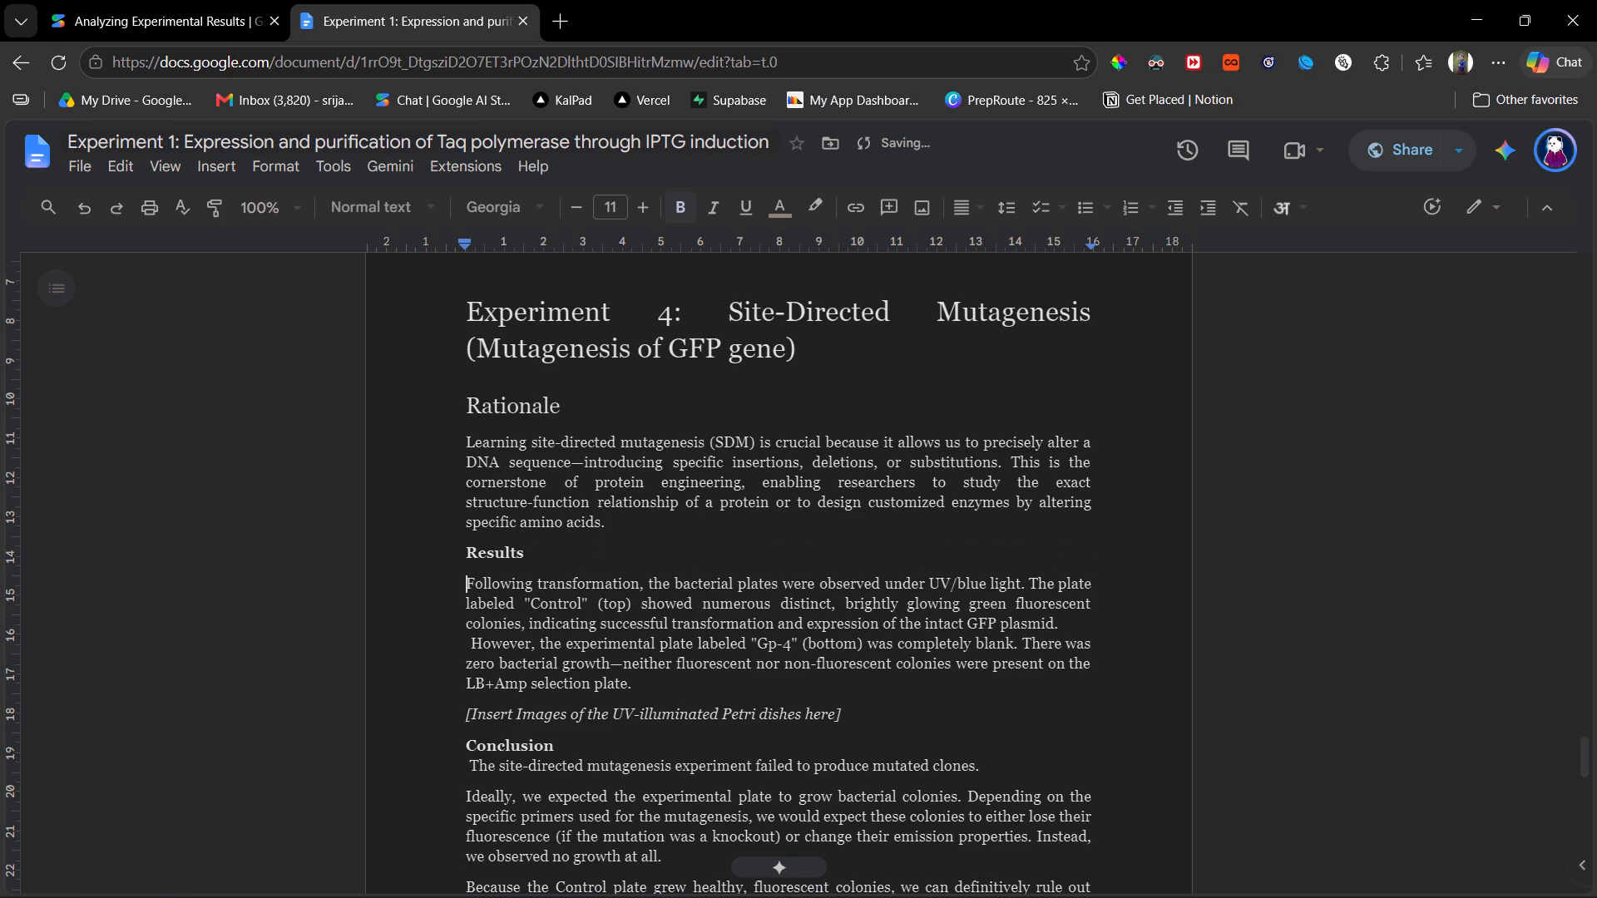
key("Left")
left_click(360, 208)
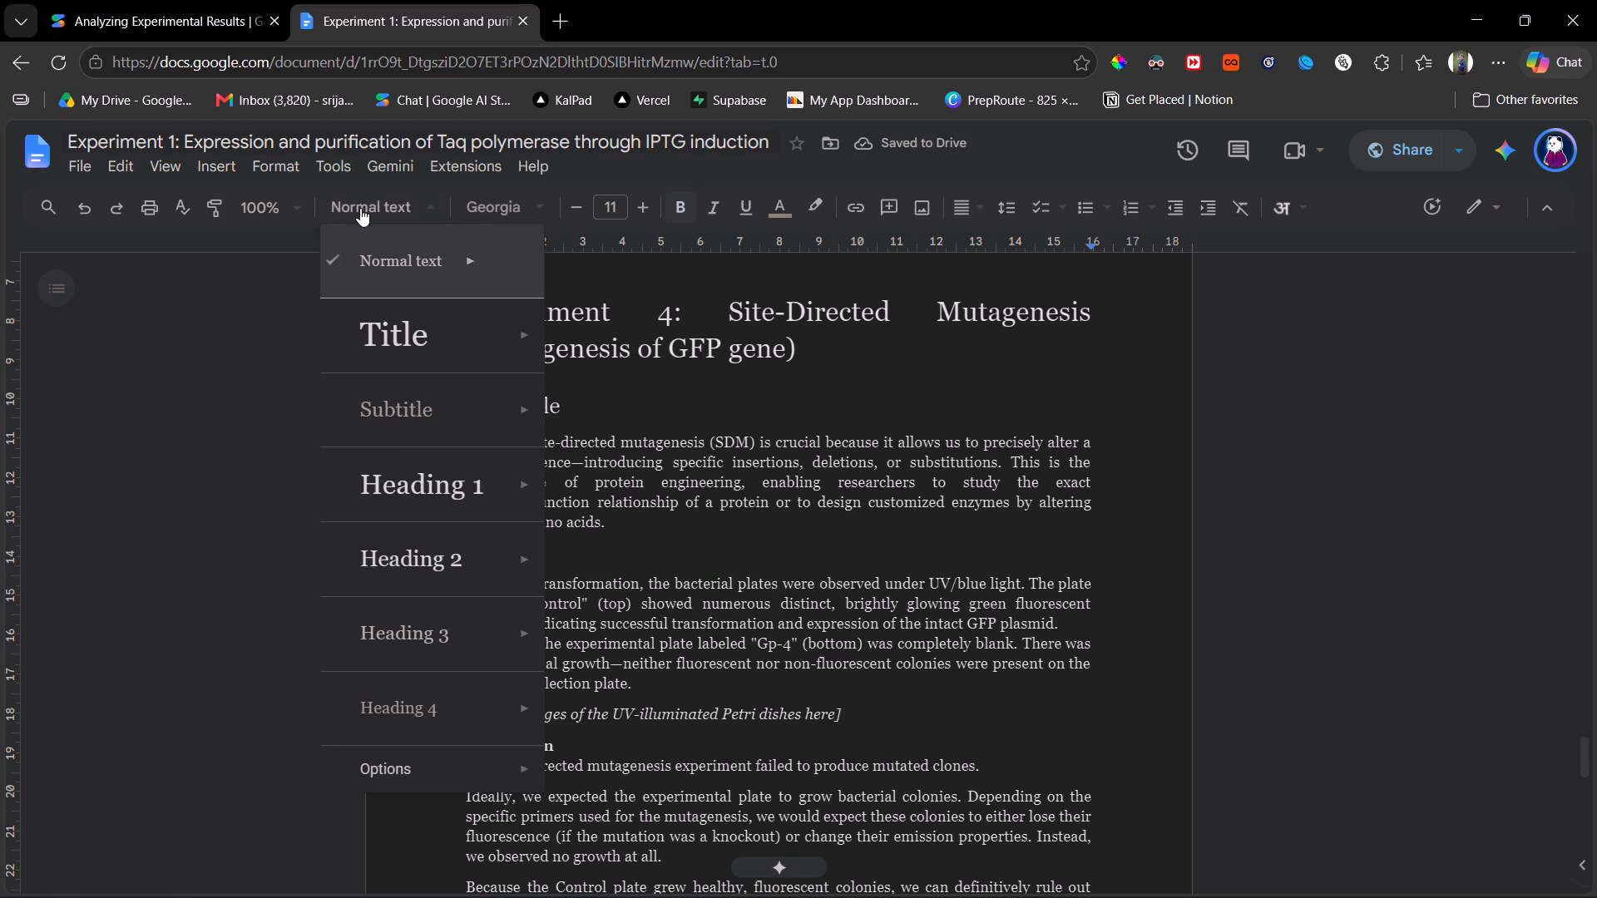
left_click(413, 580)
Remove the leading space from Experiment 4's Conclusion text, split the heading into its own paragraph, and style it as Heading 2.
scroll(663, 681, "down", 2)
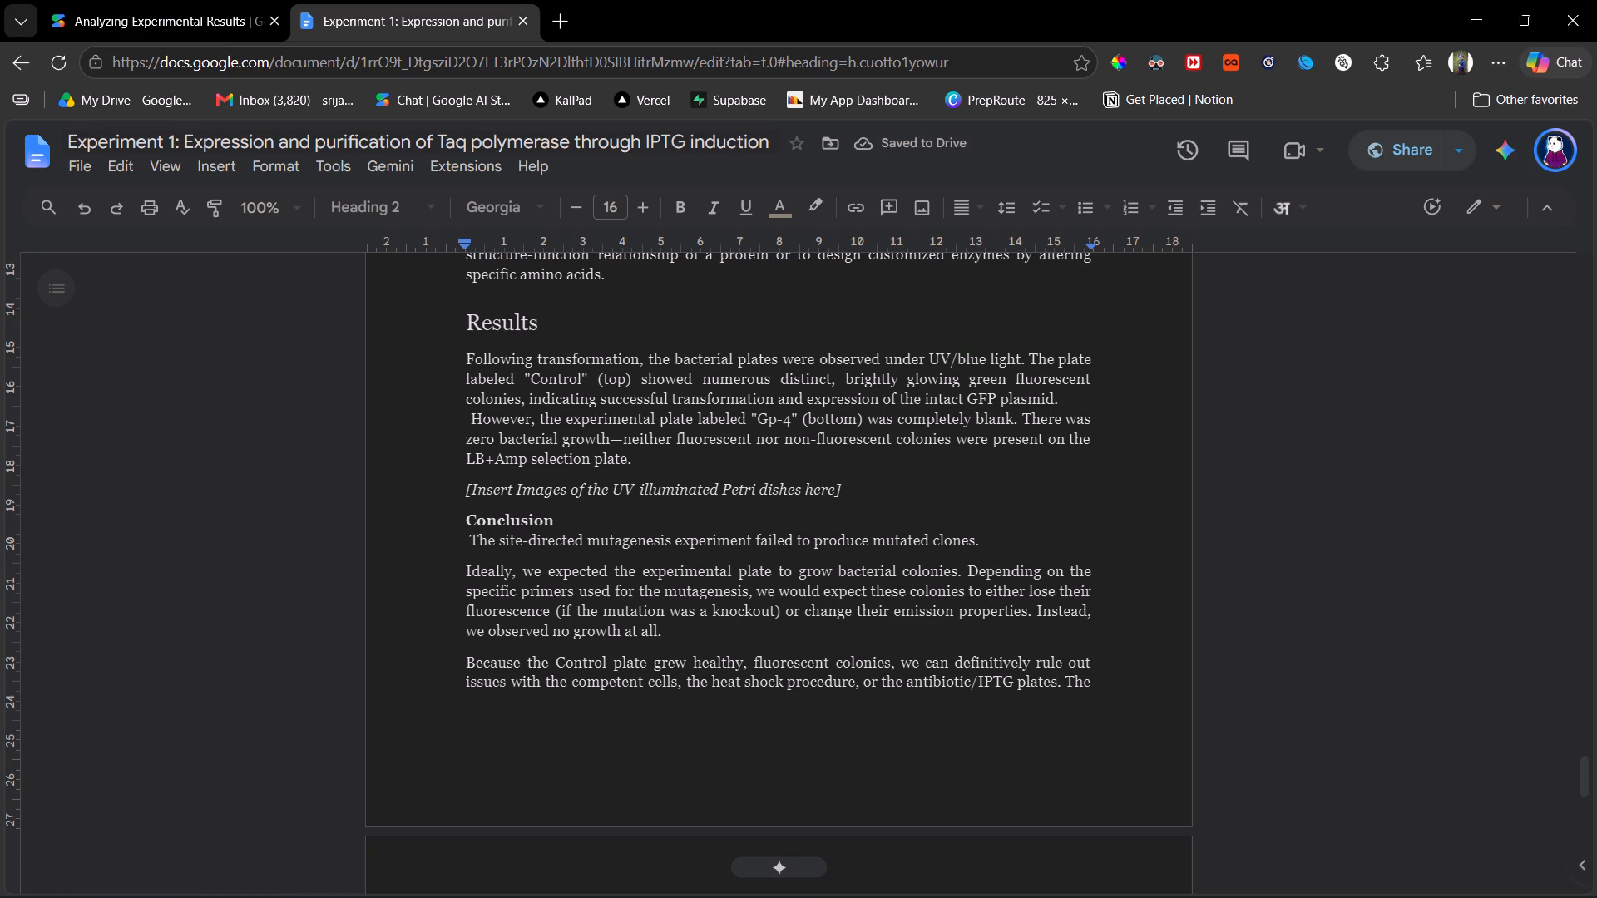
left_click(473, 545)
key("BackSpace")
key("Left")
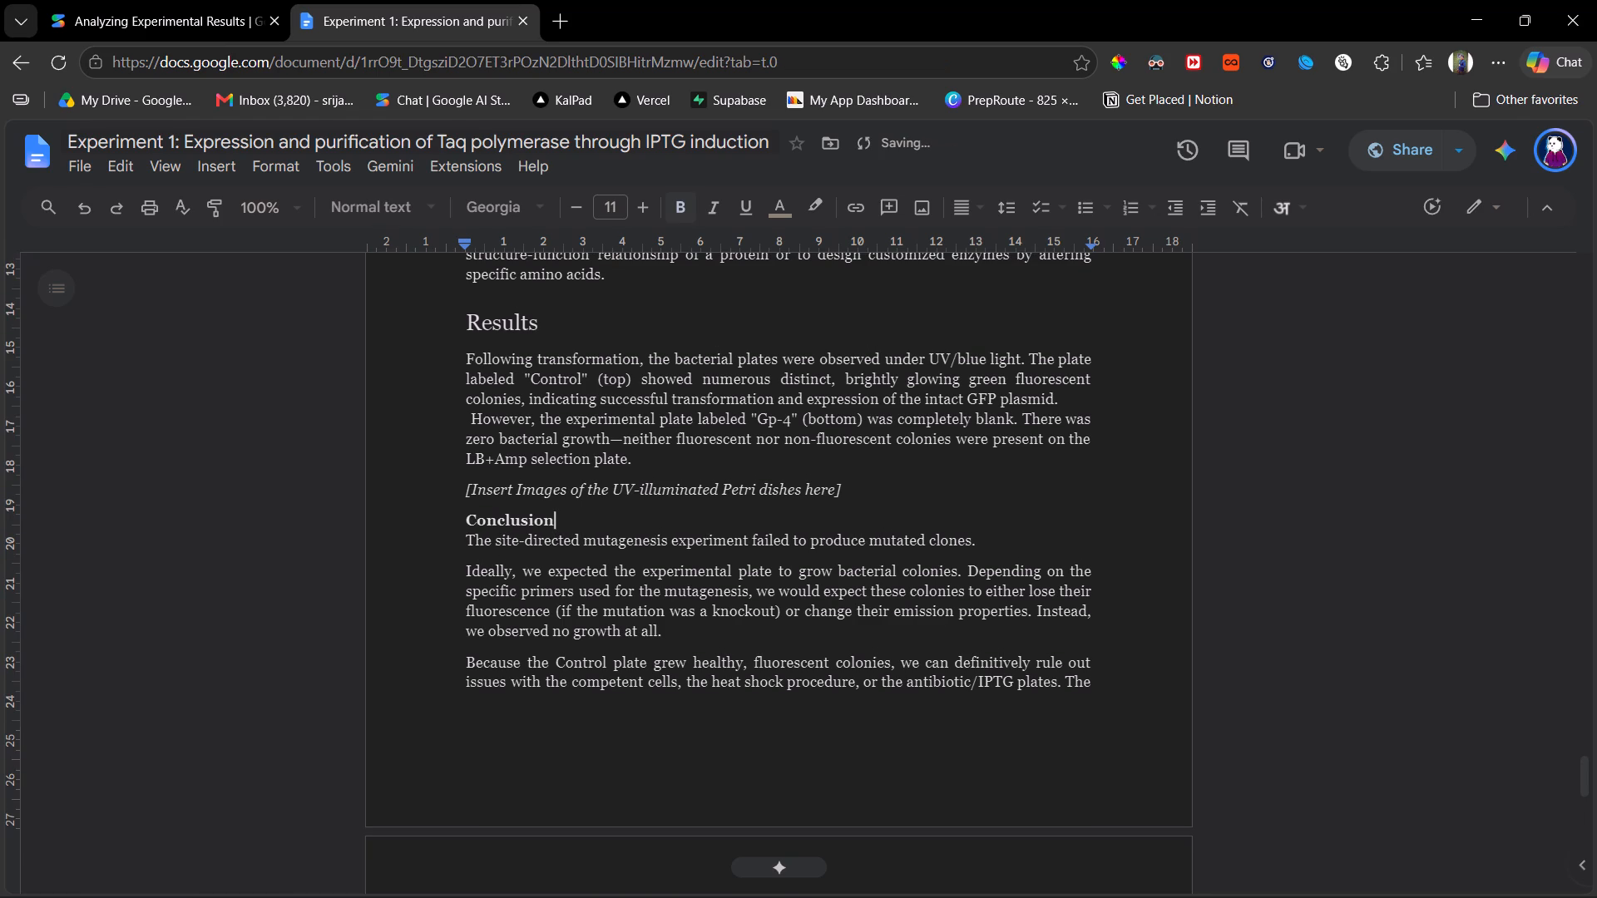
key("Return")
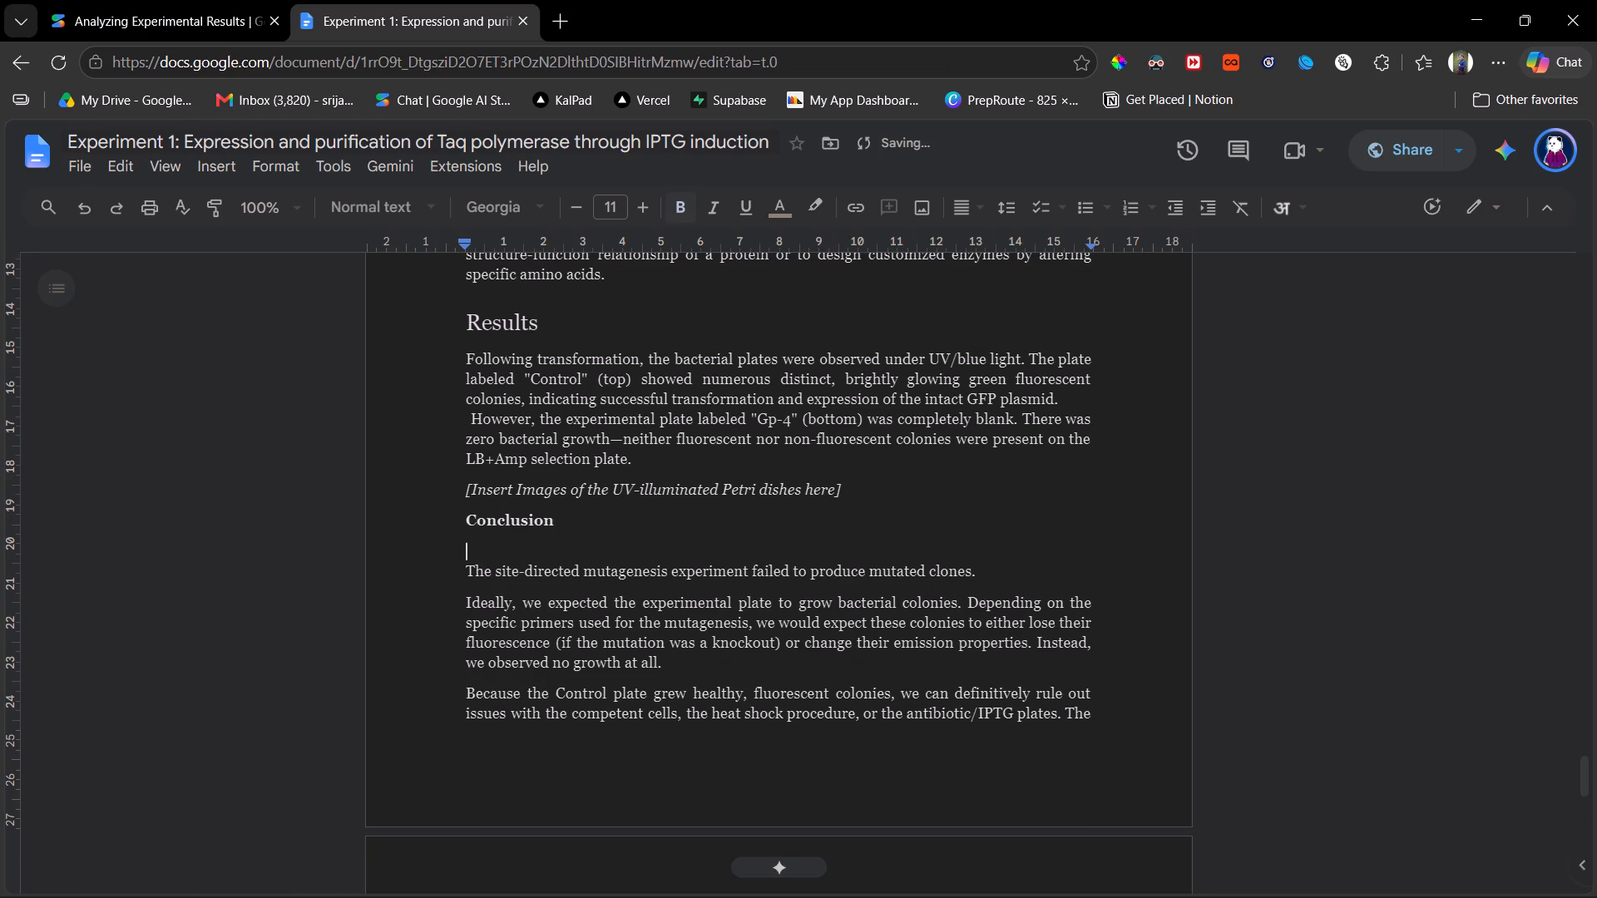
key("BackSpace")
key("Right")
key("BackSpace")
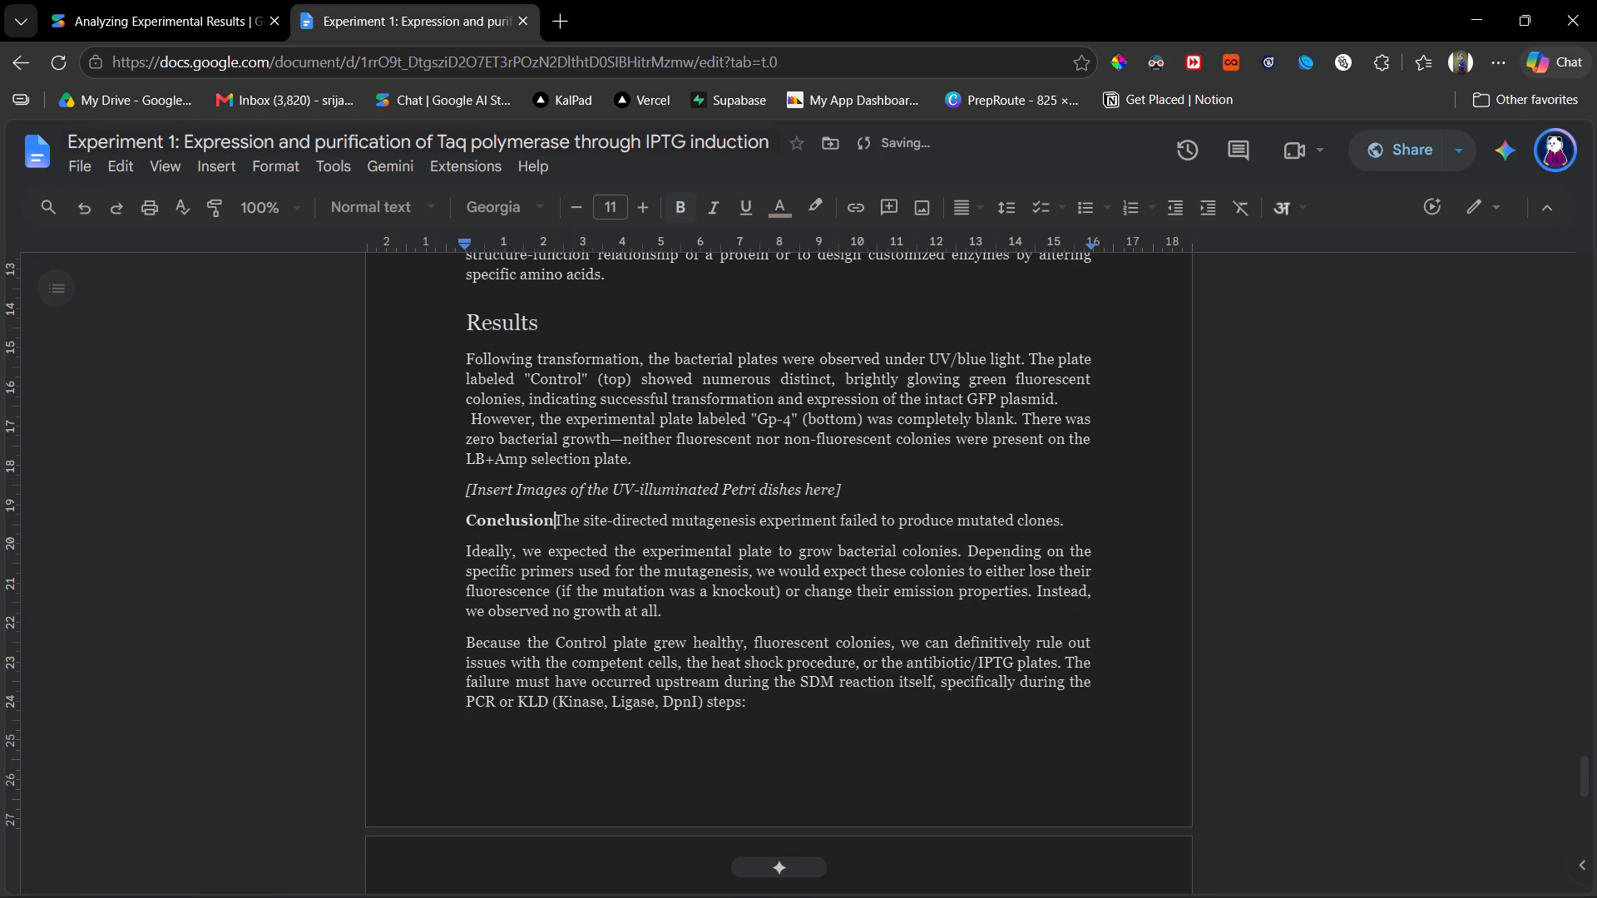
key("Return")
key("Up")
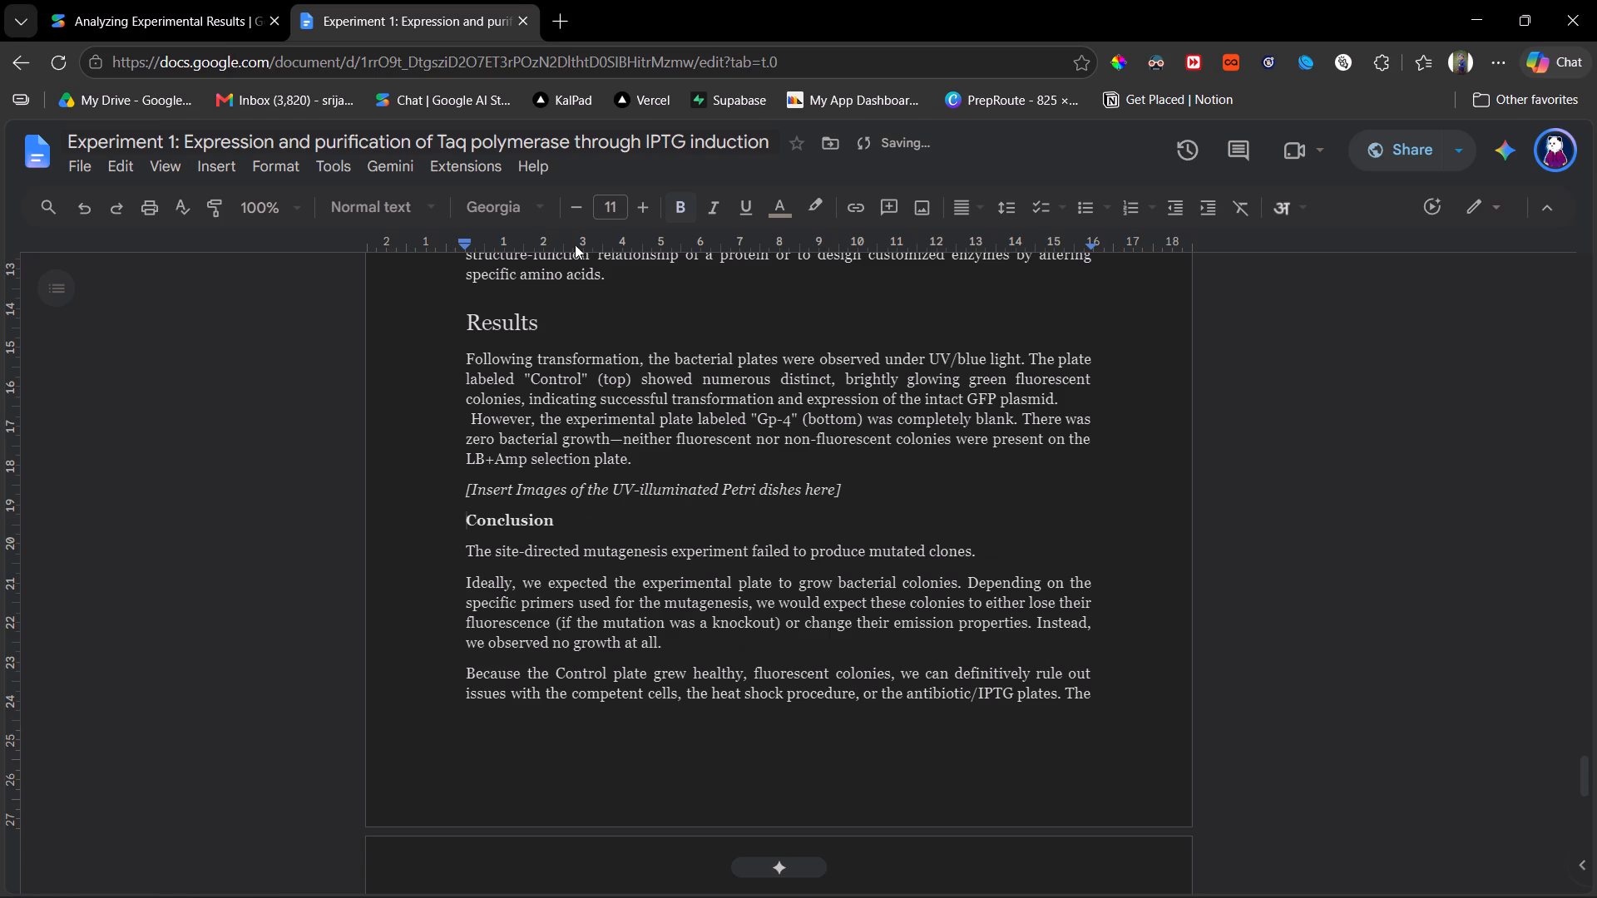
left_click(375, 201)
left_click(398, 536)
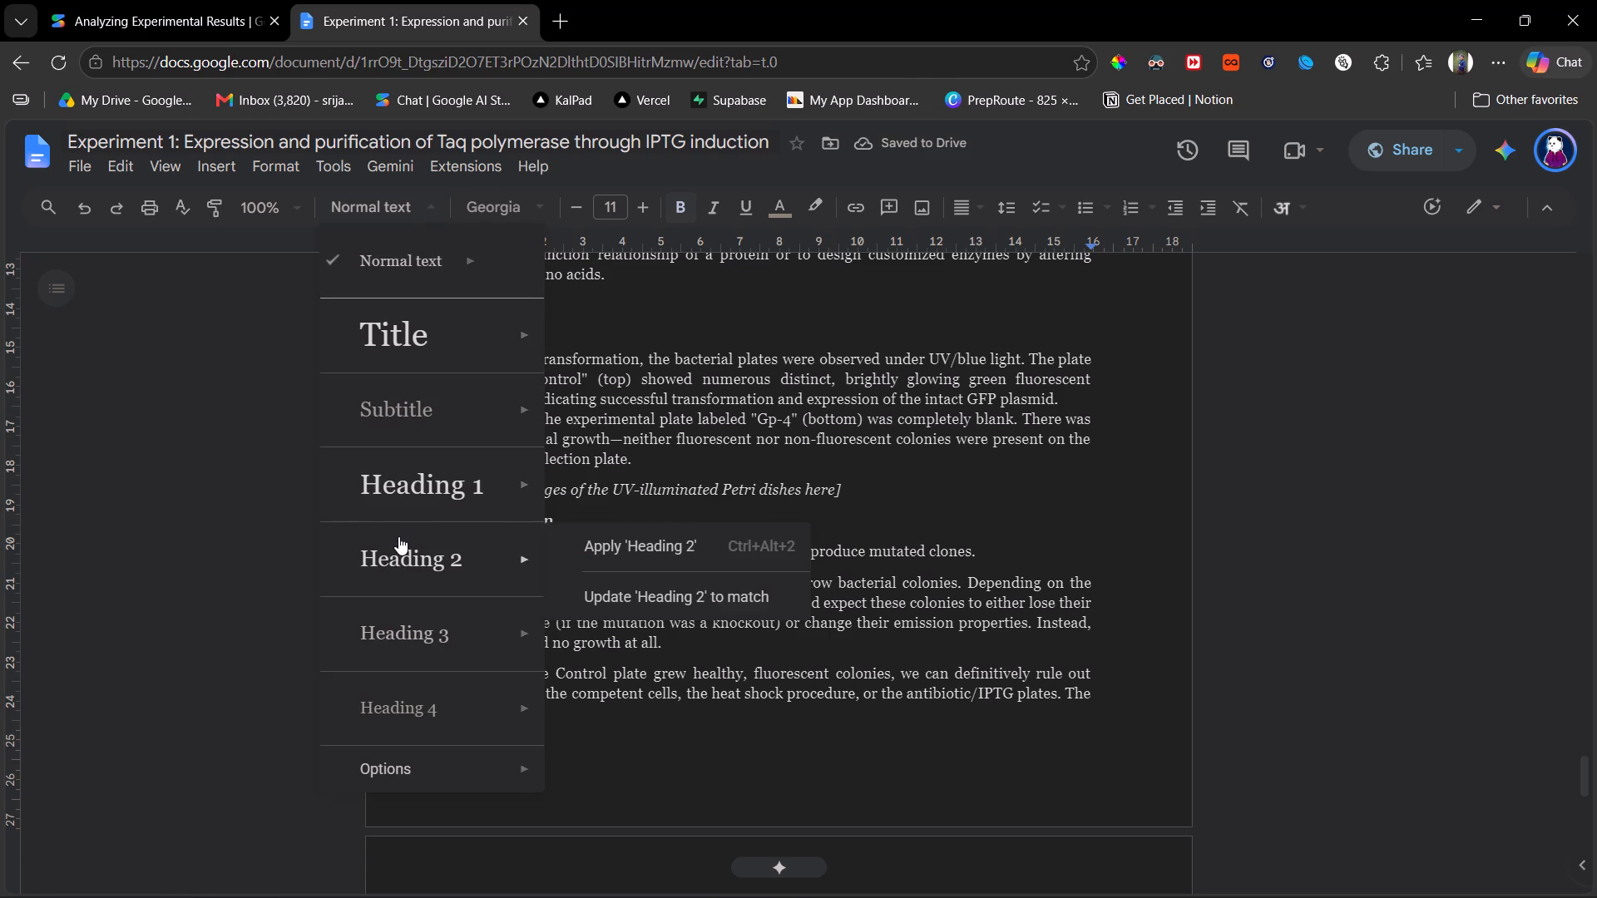
scroll(398, 536, "down", 4)
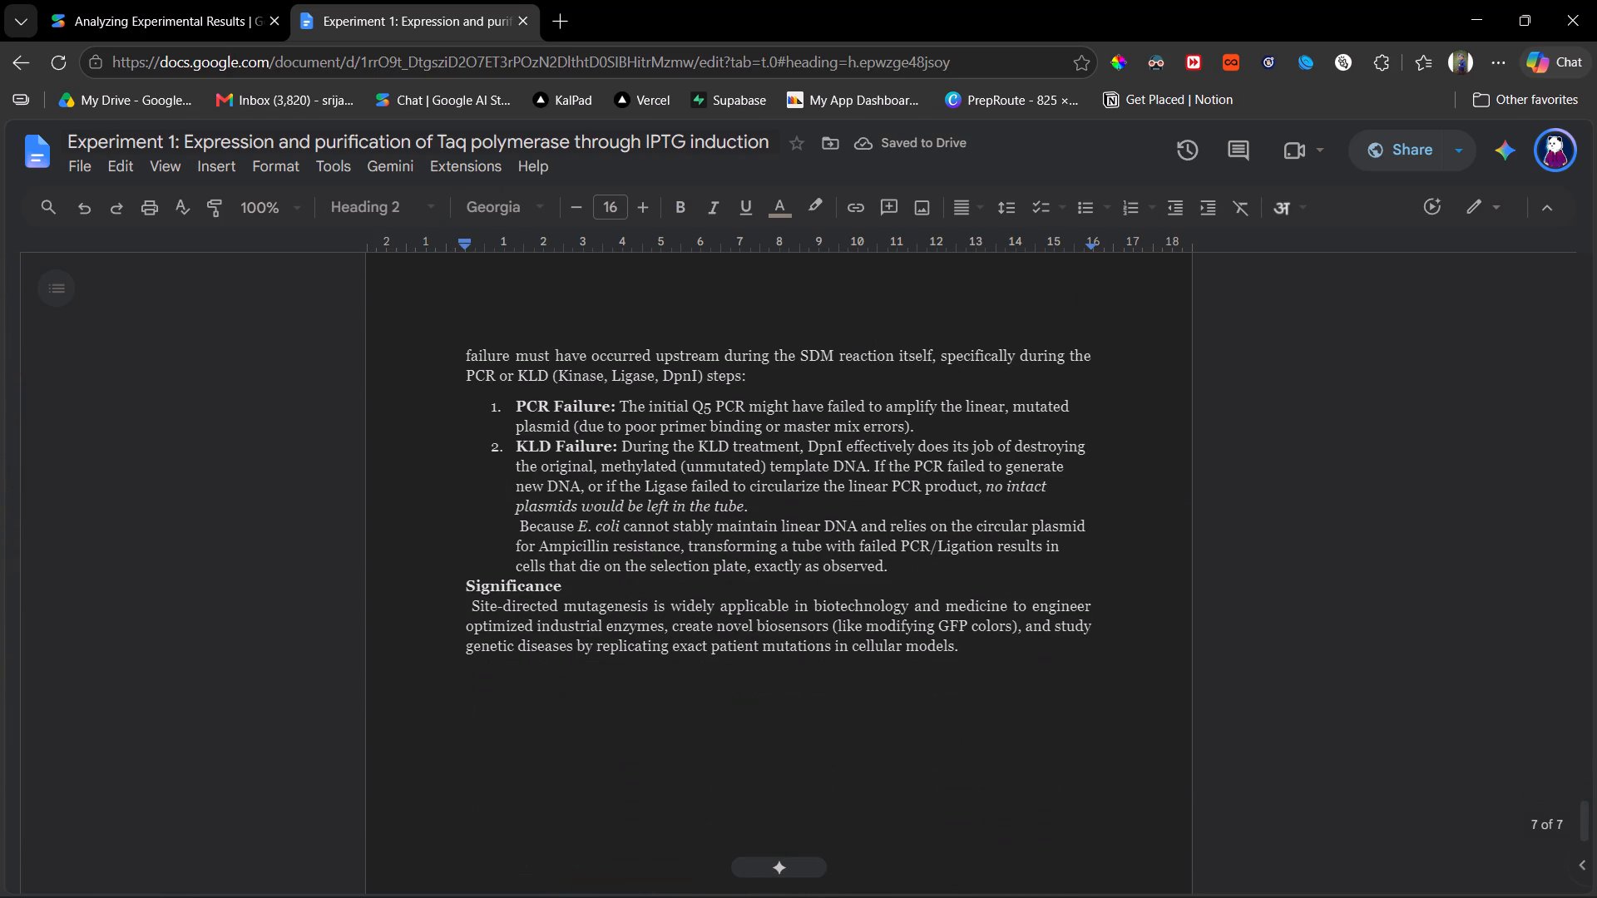
Remove the leading space from Experiment 4's Significance text, split the heading into its own paragraph, and style it as Heading 2.
left_click(473, 609)
key("BackSpace")
key("BackSpace")
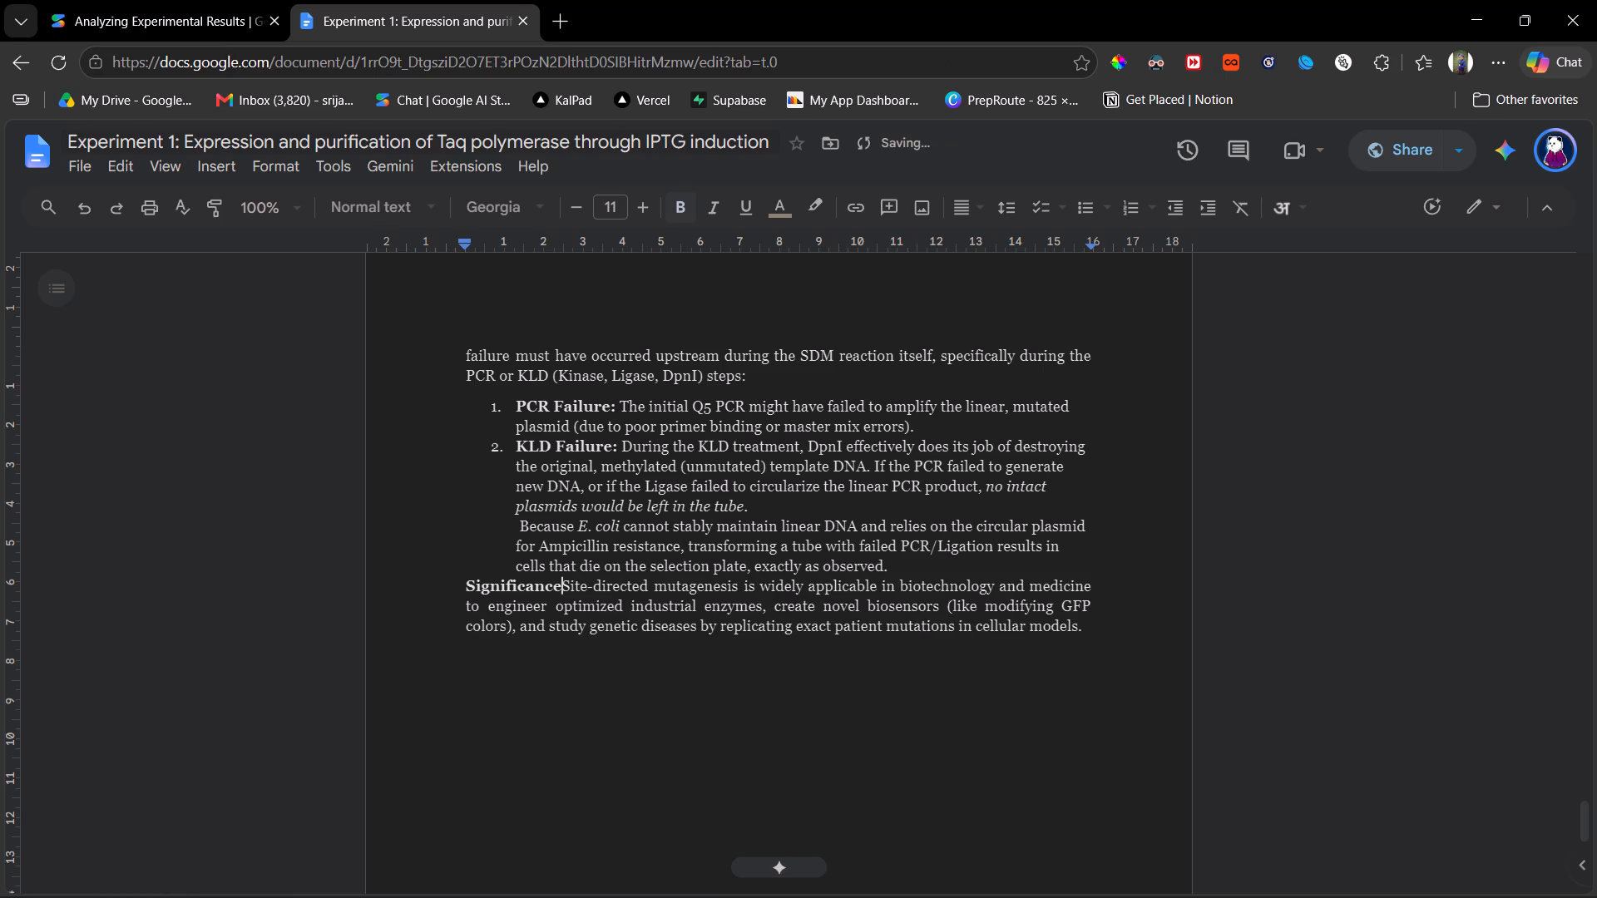
key("Return")
key("Up")
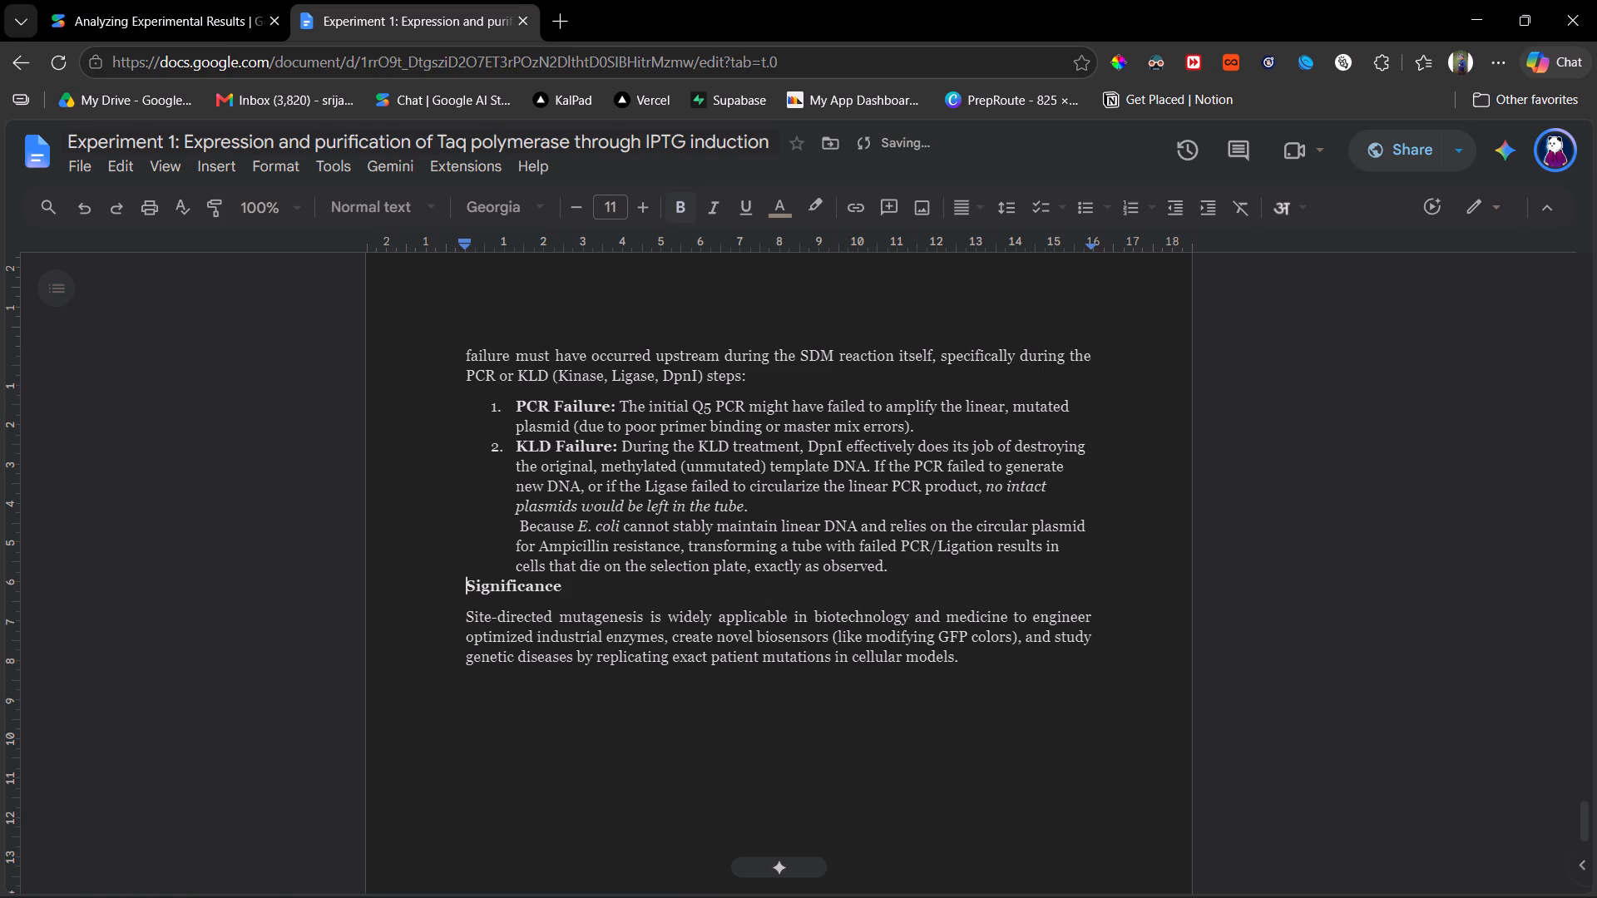
left_click(365, 205)
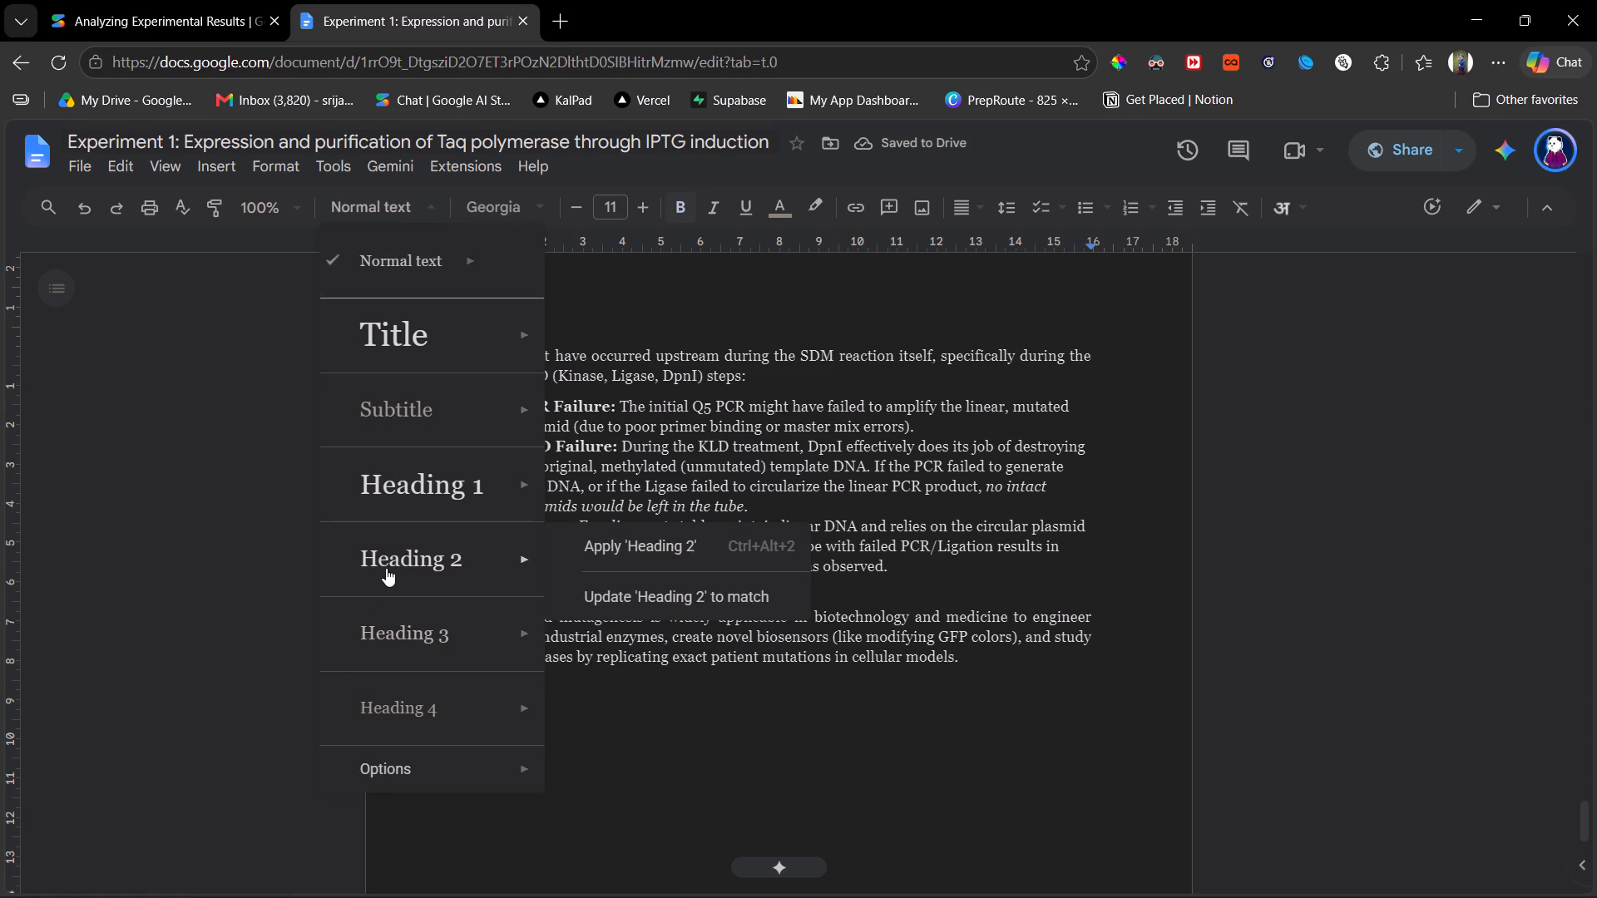
left_click(386, 568)
Set the document zoom to Fit.
scroll(665, 546, "up", 4)
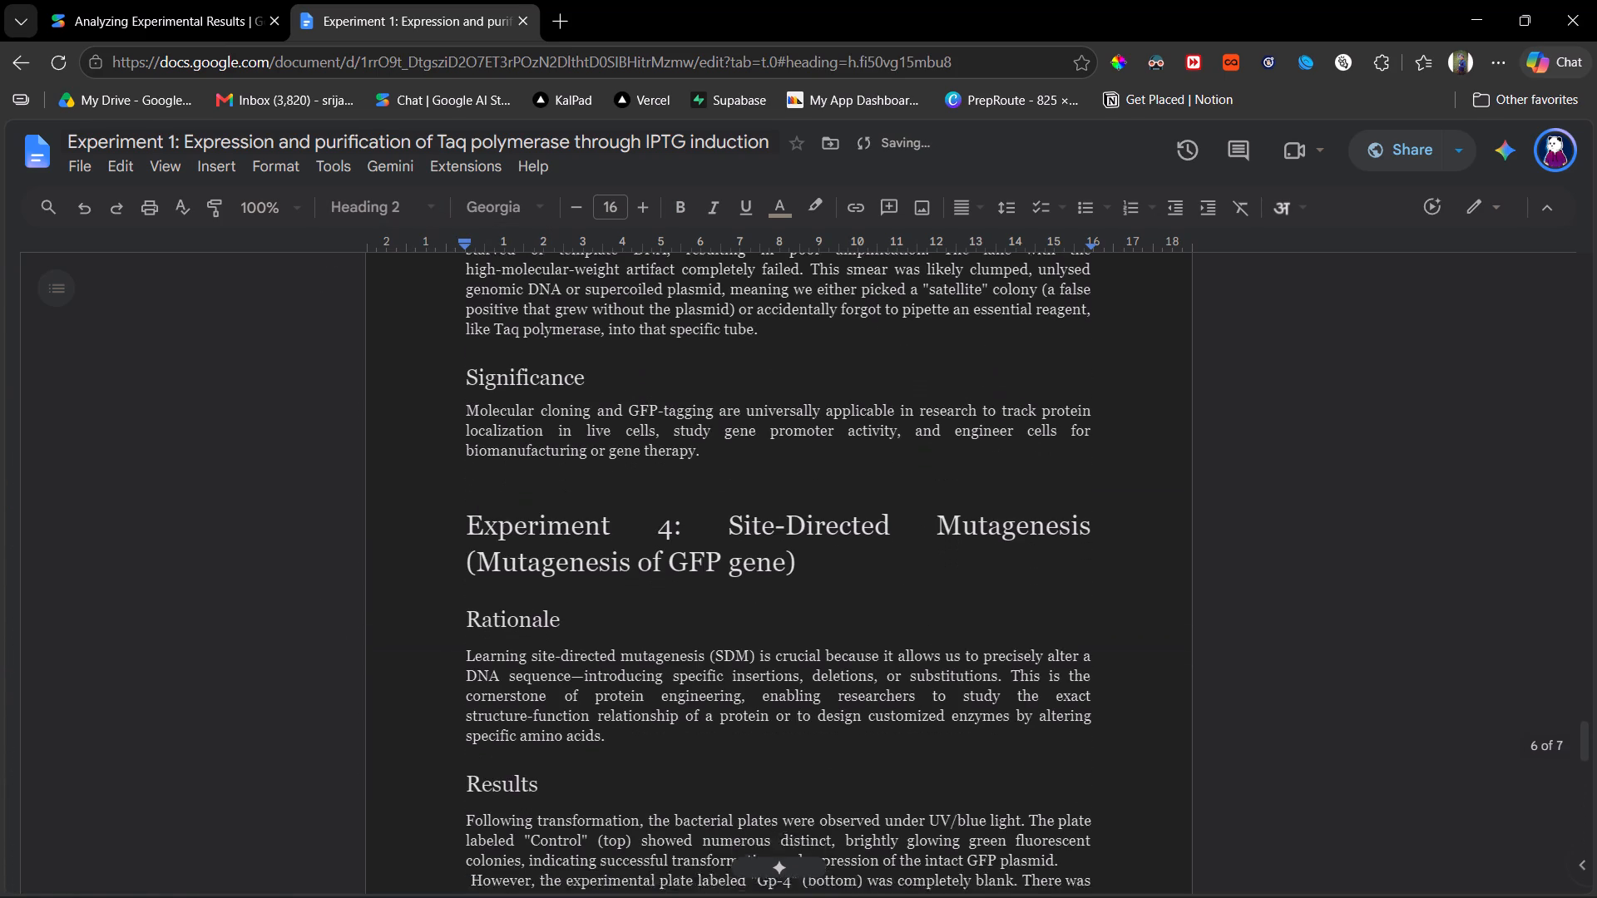
scroll(665, 546, "up", 2)
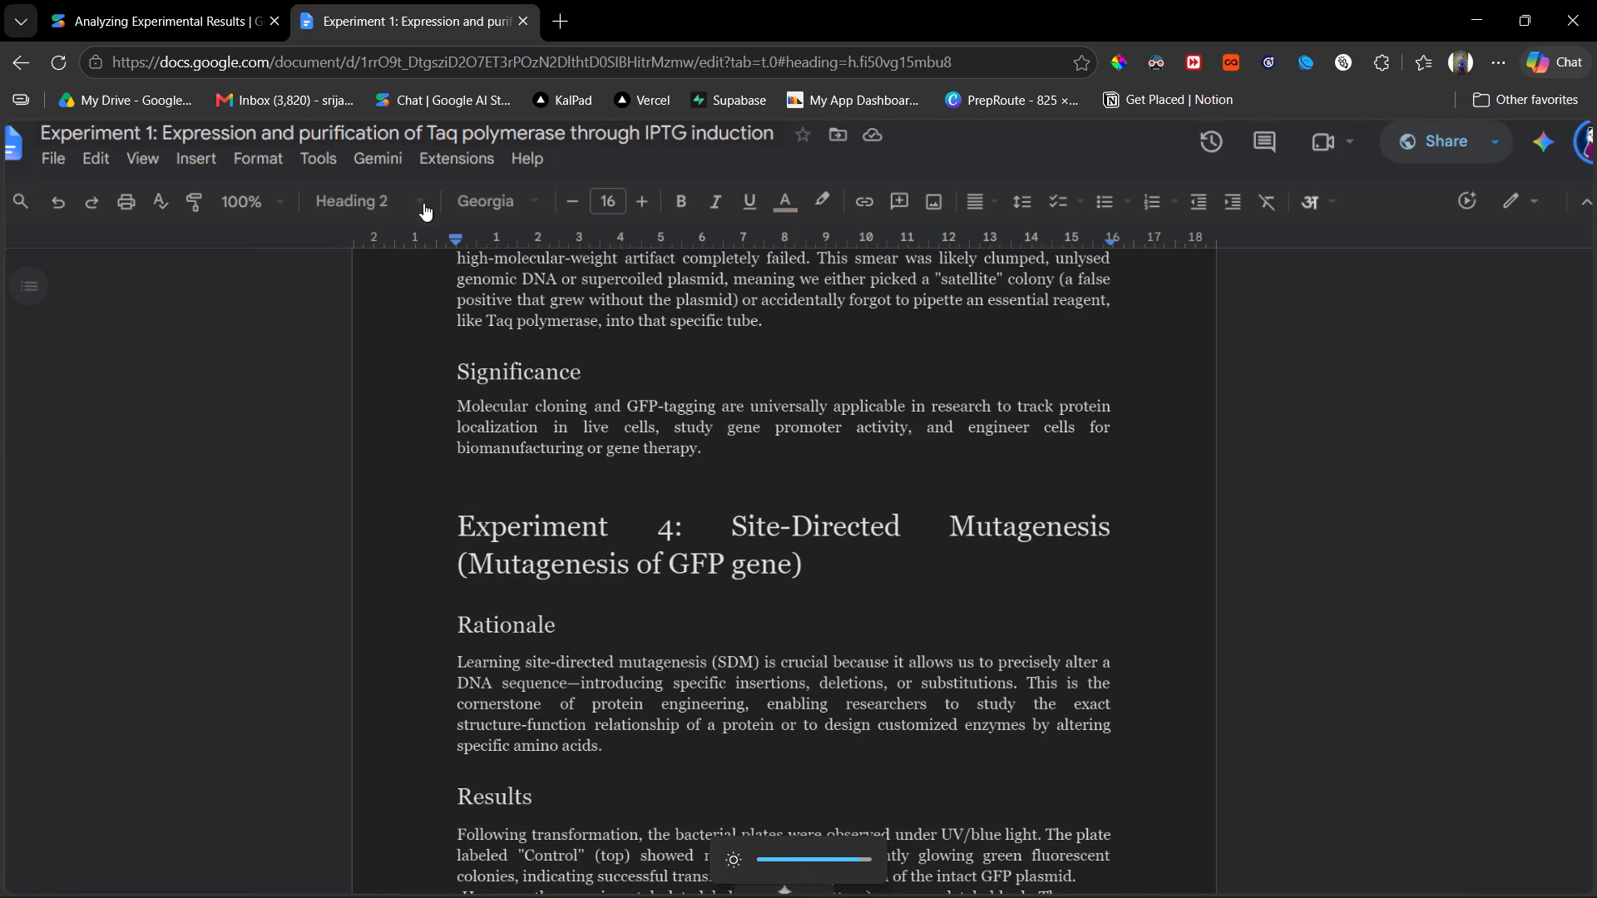
left_click(292, 208)
left_click(274, 241)
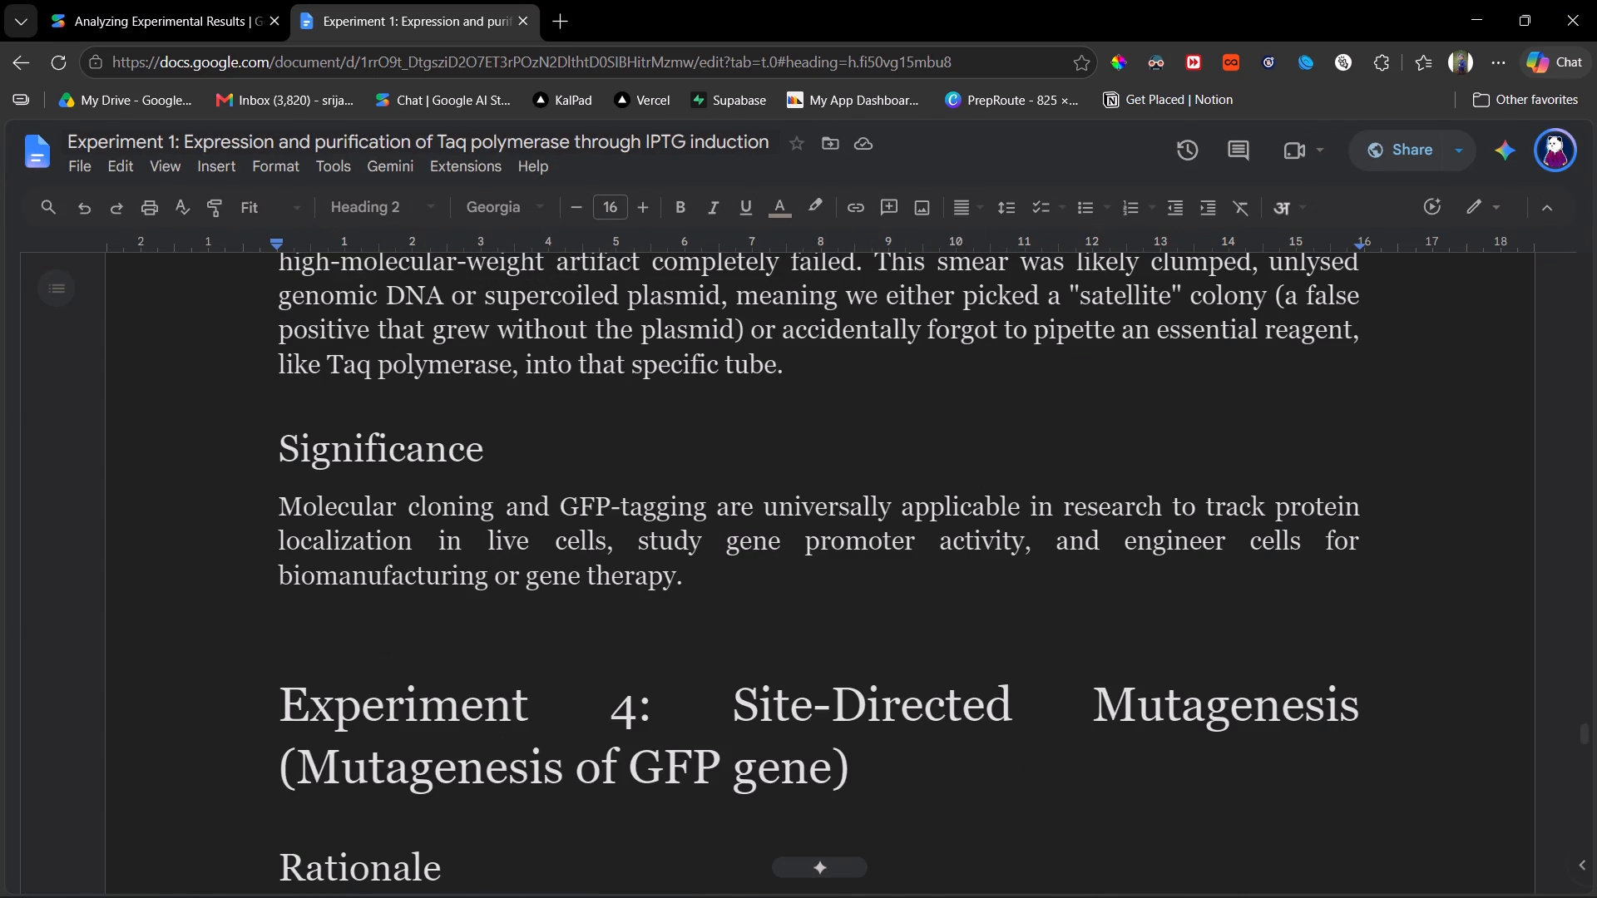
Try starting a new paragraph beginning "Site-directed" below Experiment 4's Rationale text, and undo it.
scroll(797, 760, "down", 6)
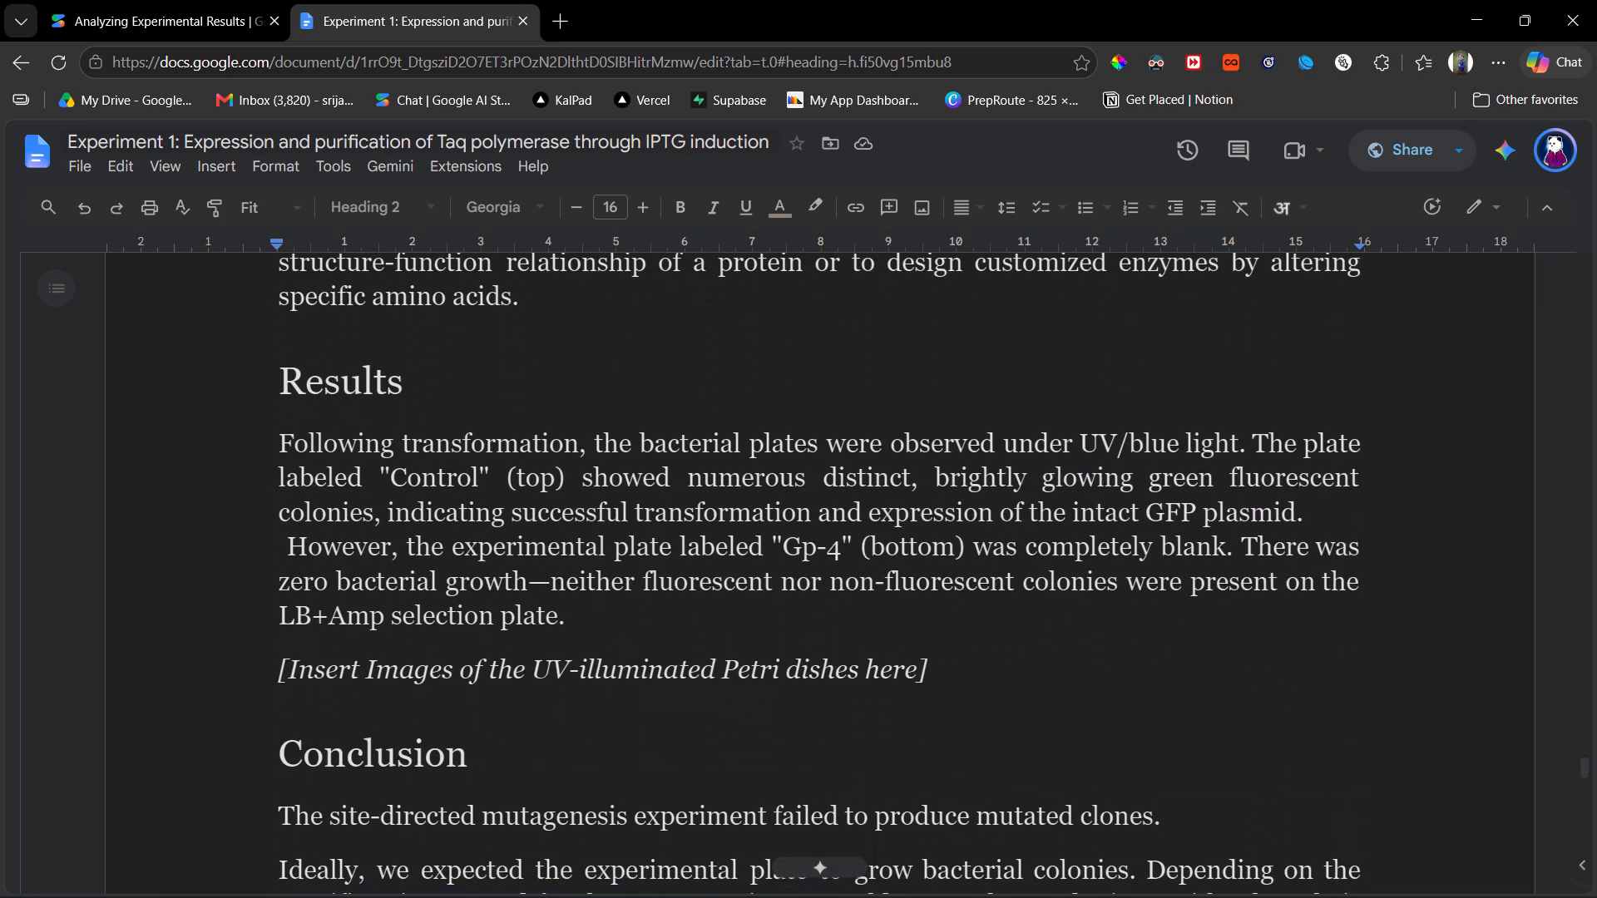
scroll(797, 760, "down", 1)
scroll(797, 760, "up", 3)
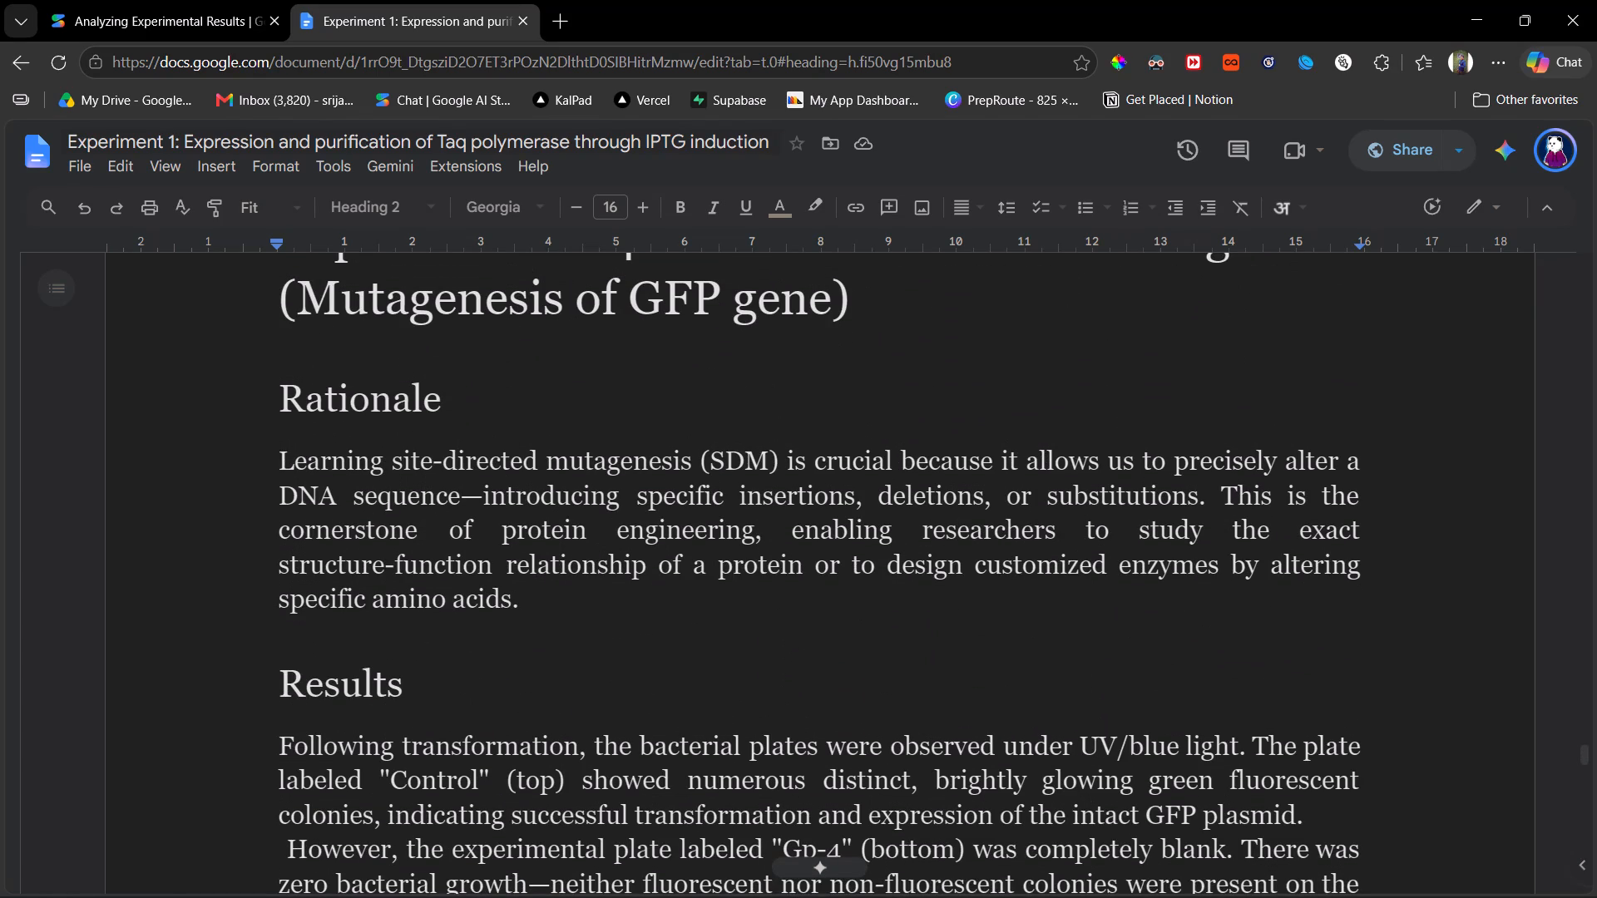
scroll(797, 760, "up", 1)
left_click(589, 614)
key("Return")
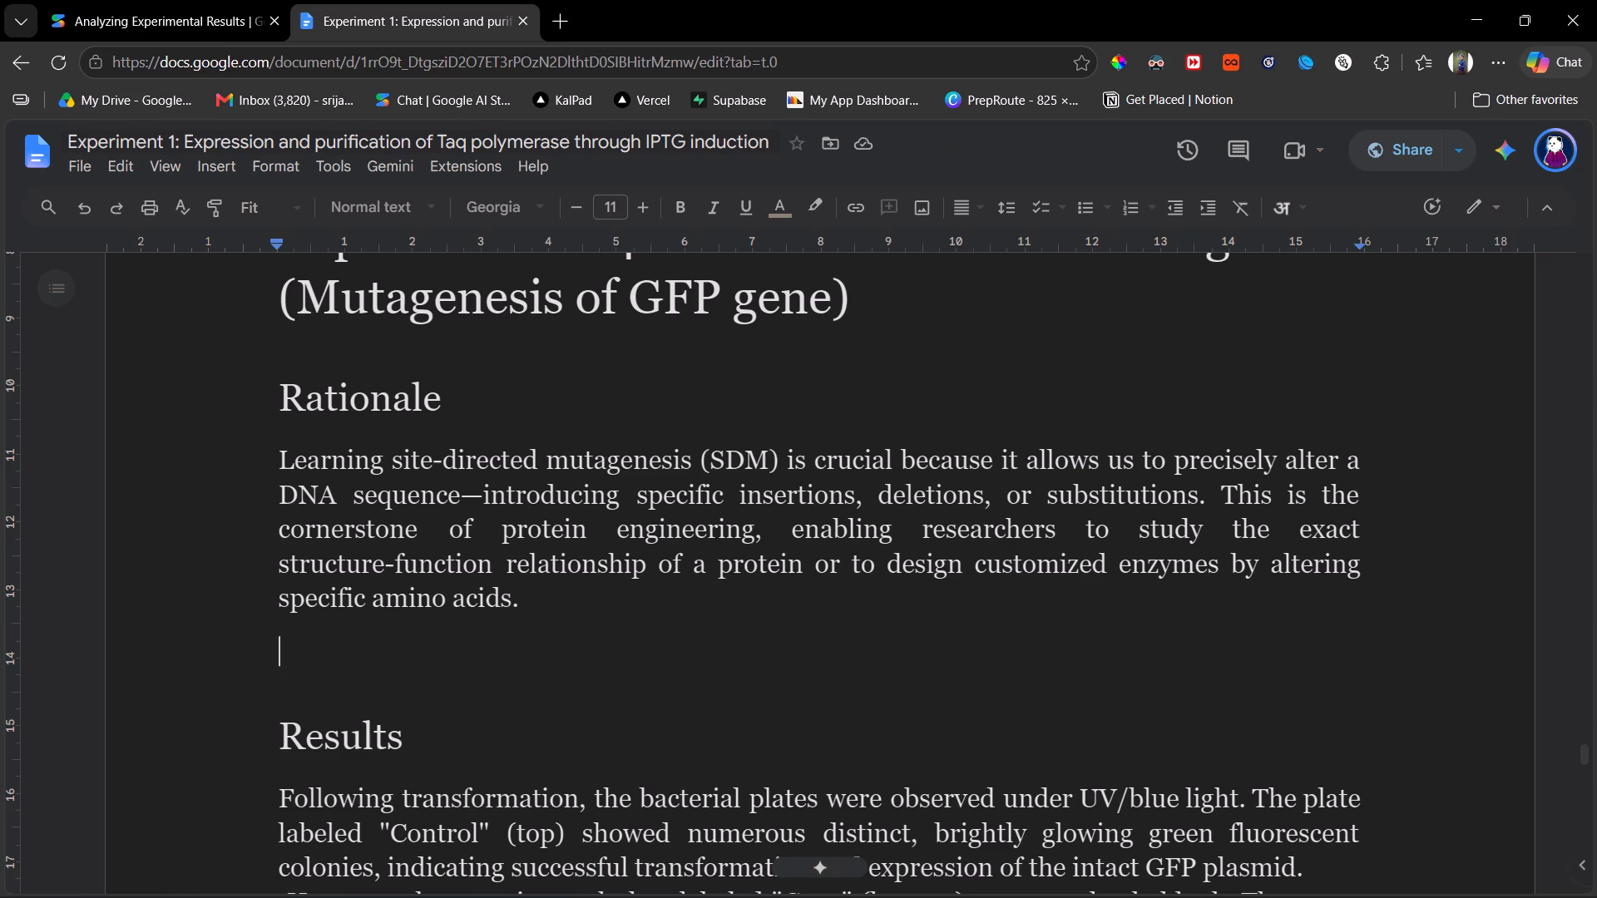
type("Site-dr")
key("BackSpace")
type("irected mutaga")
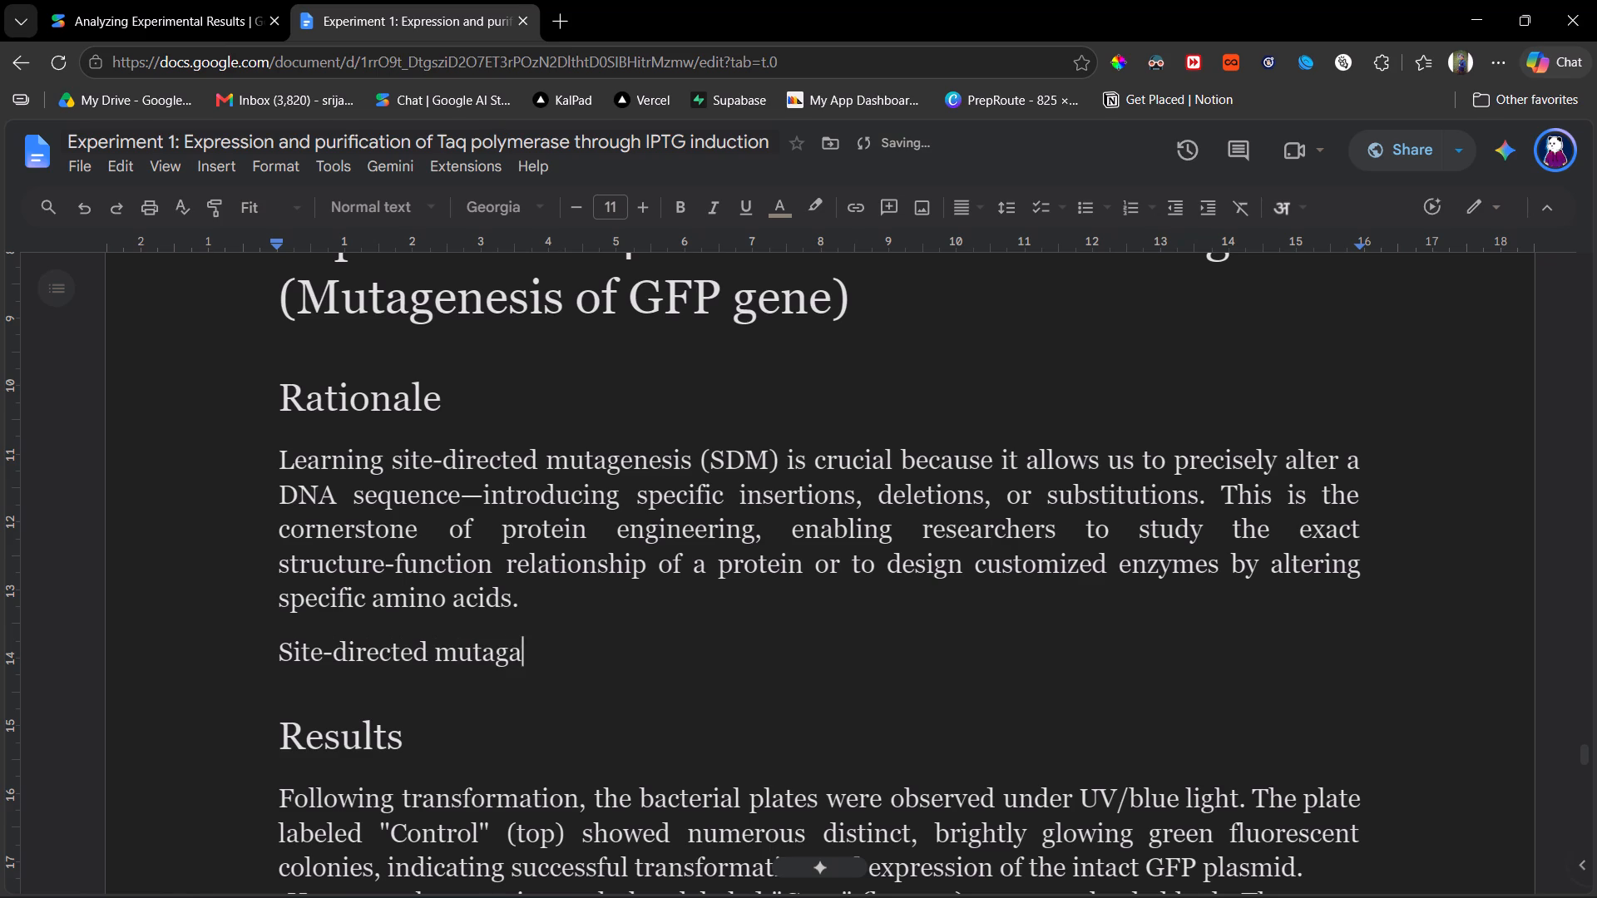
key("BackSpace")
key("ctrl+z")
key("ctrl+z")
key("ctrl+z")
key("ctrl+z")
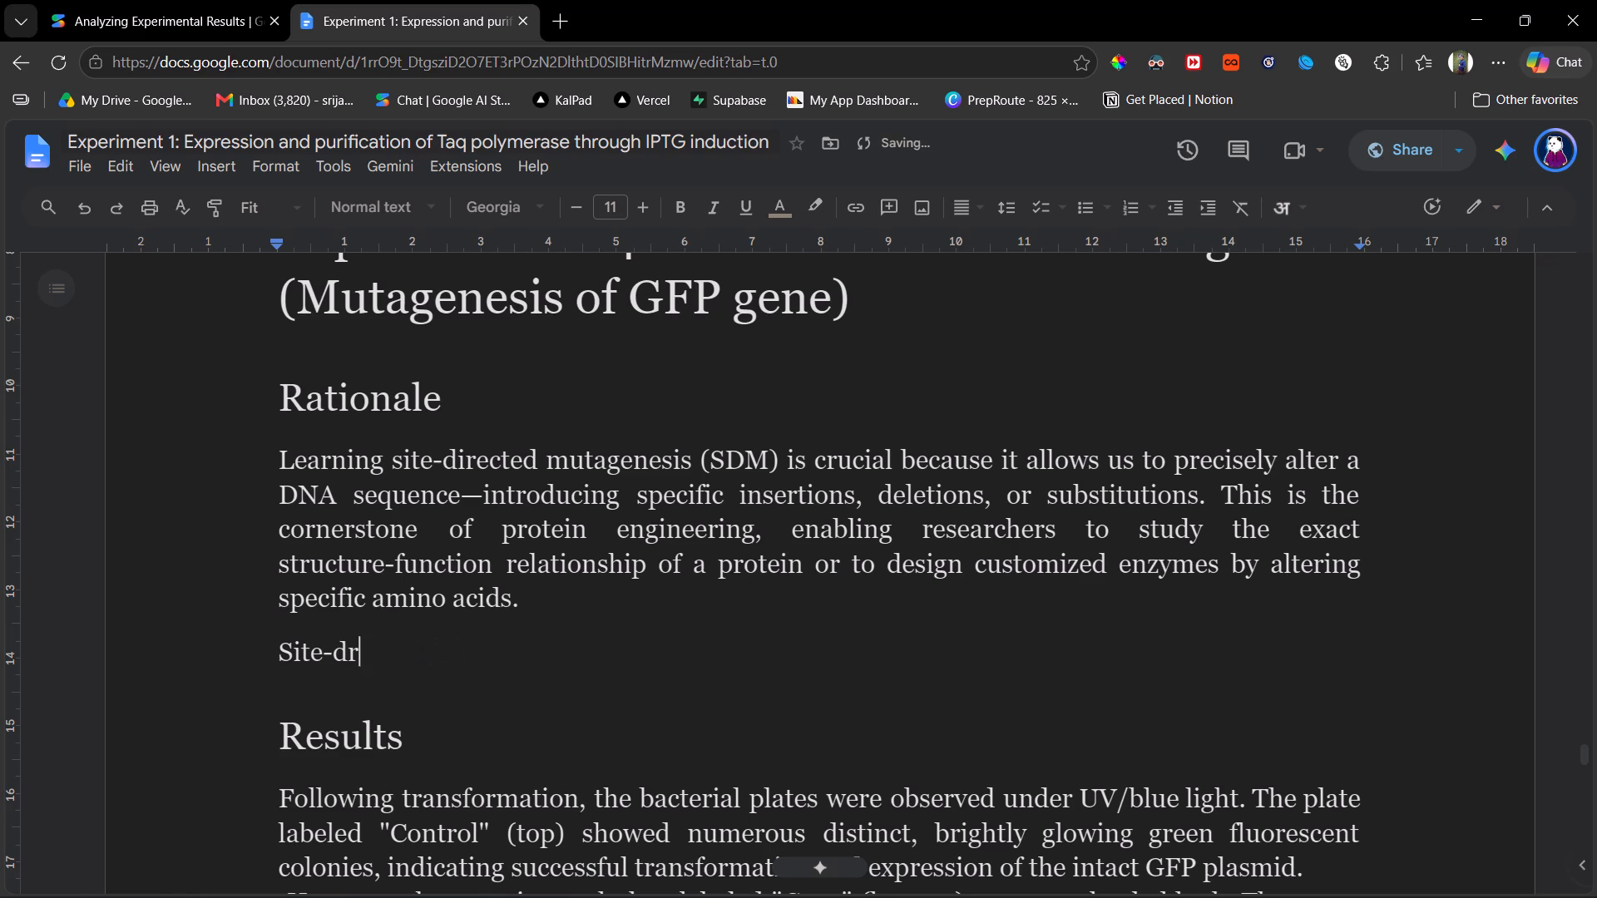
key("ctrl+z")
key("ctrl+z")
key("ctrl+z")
Delete the line "[Insert Images of the UV-illuminated Petri dishes here]" from Experiment 4's Results section.
scroll(589, 614, "down", 2)
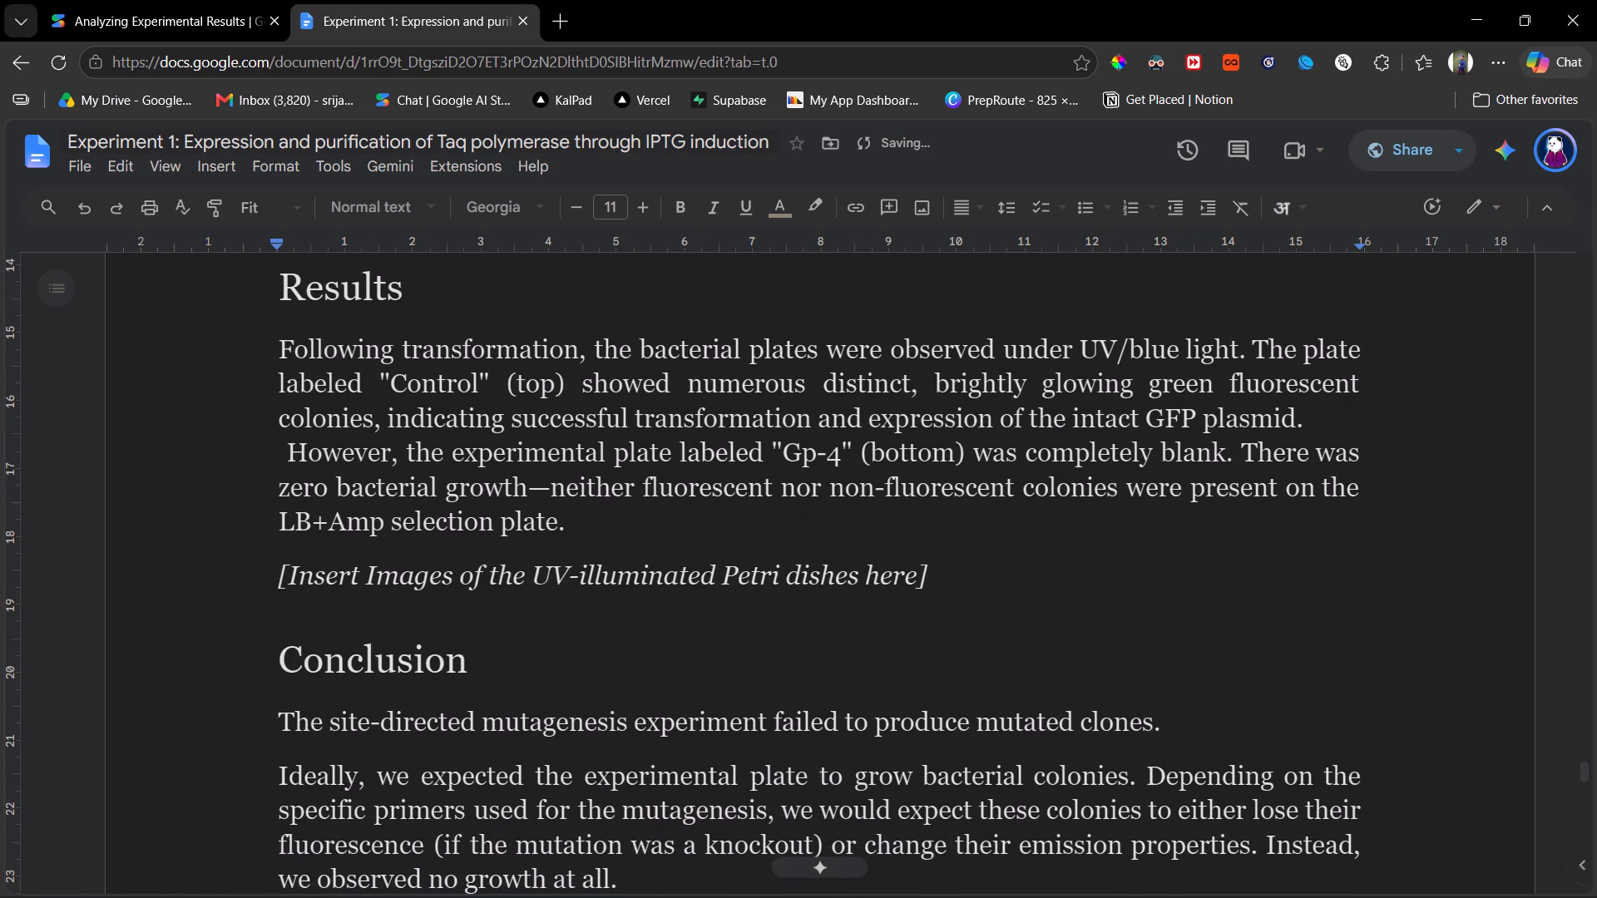
scroll(589, 614, "down", 1)
left_click_drag(972, 579, 49, 568)
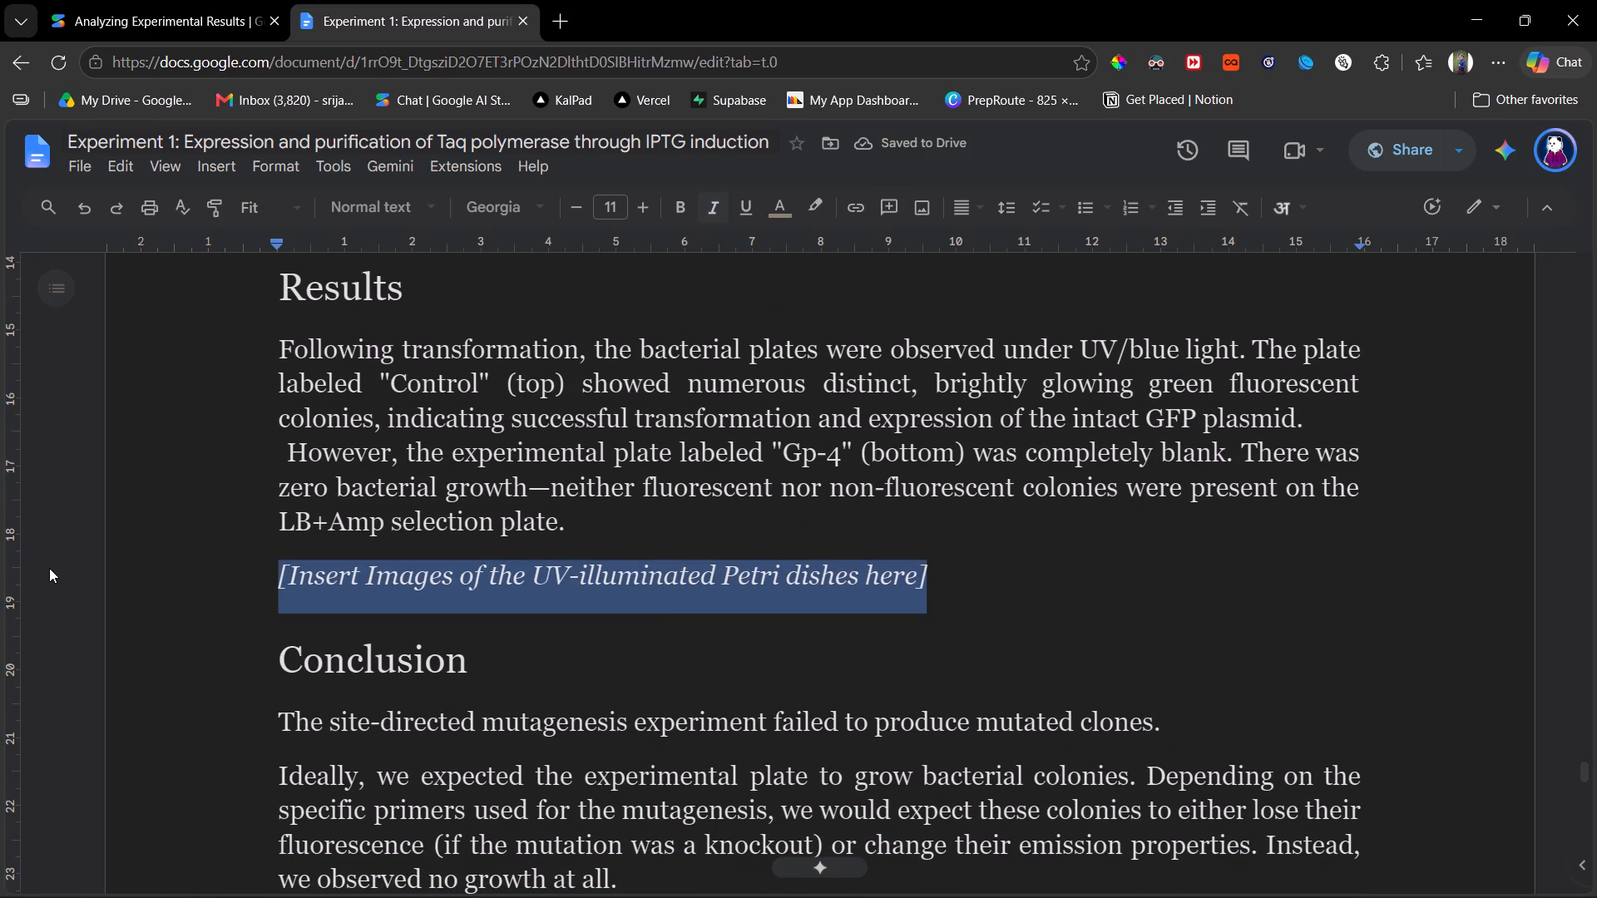
key("BackSpace")
key("BackSpace")
left_click(49, 568)
Copy the entire Experiment 4 write-up, from its title through the end of the Significance text.
scroll(49, 568, "up", 3)
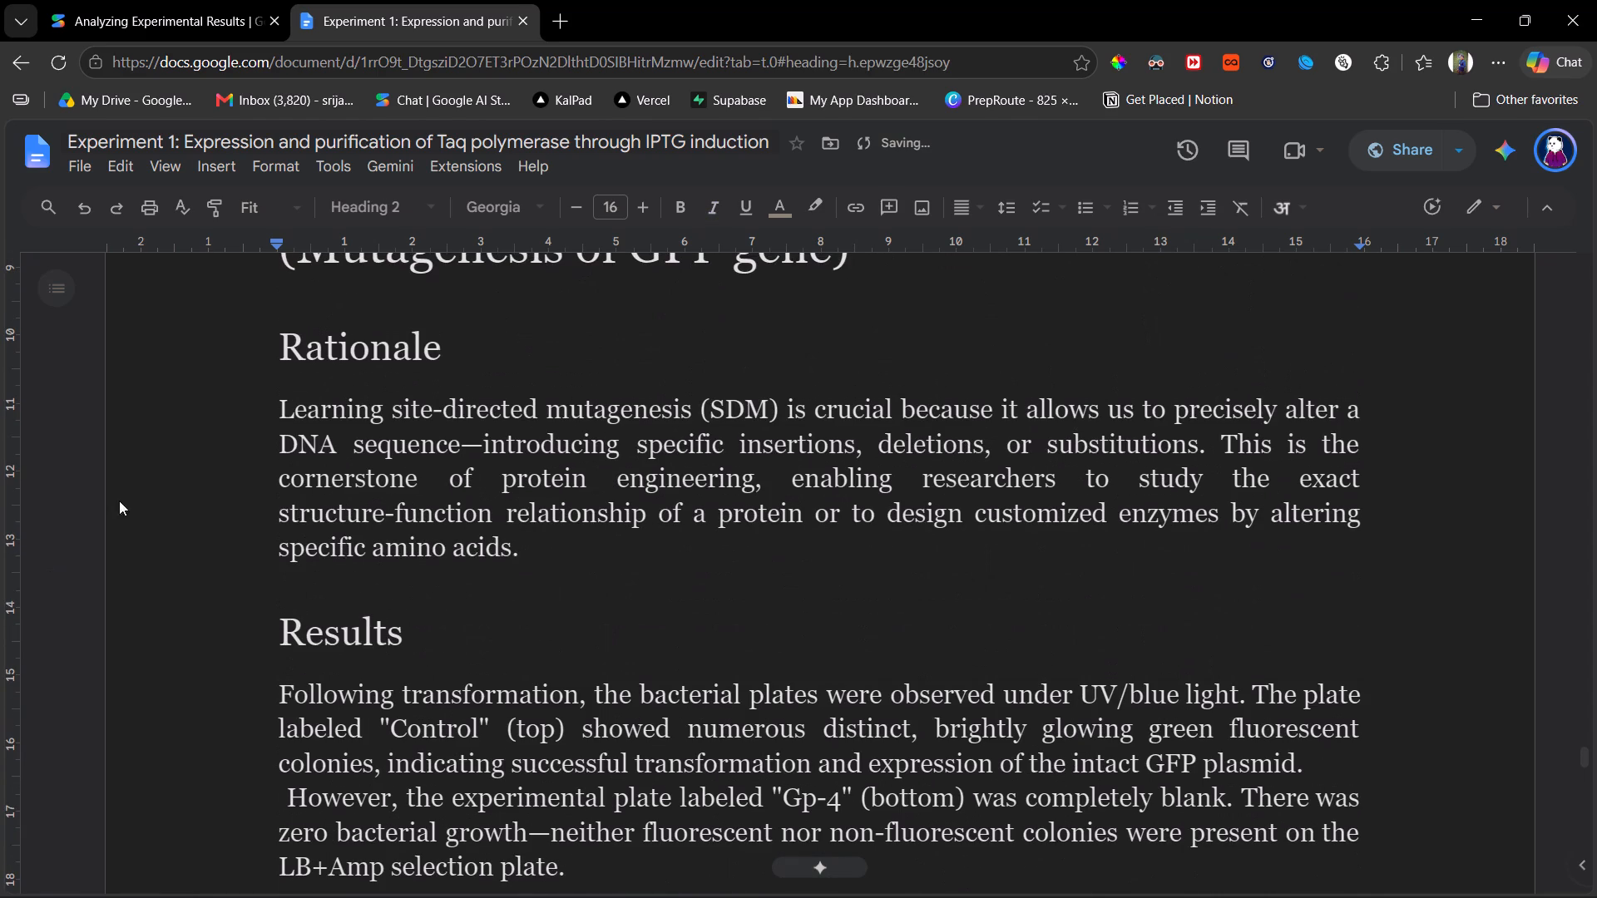
left_click(266, 341)
scroll(266, 341, "down", 4)
scroll(266, 341, "up", 1)
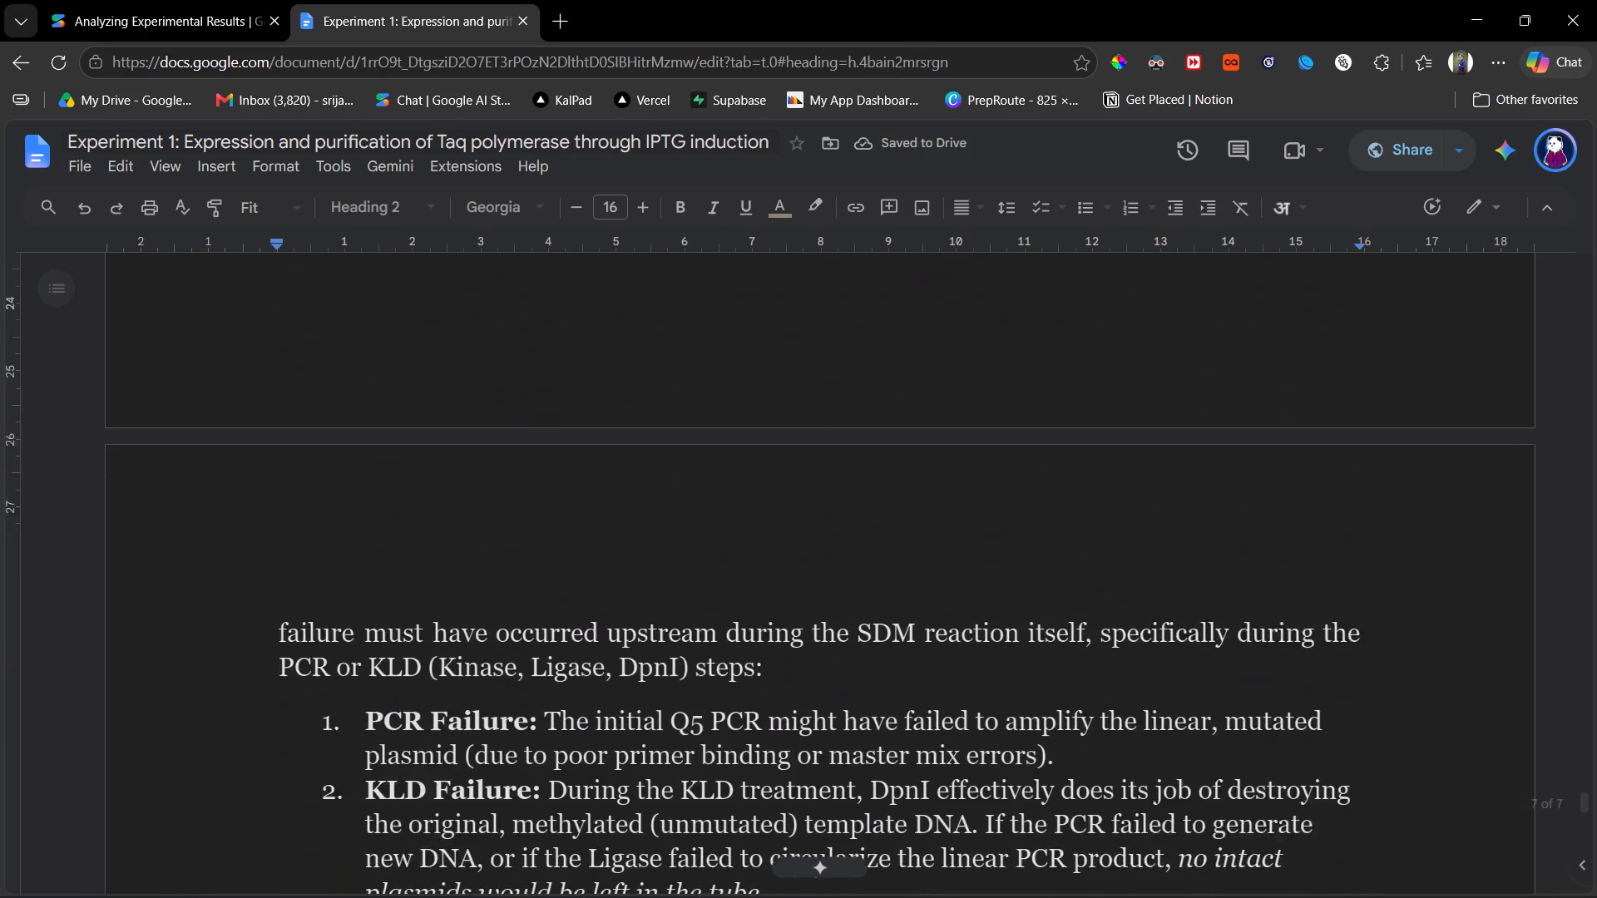
scroll(266, 341, "up", 1)
left_click(266, 341)
scroll(266, 341, "down", 4)
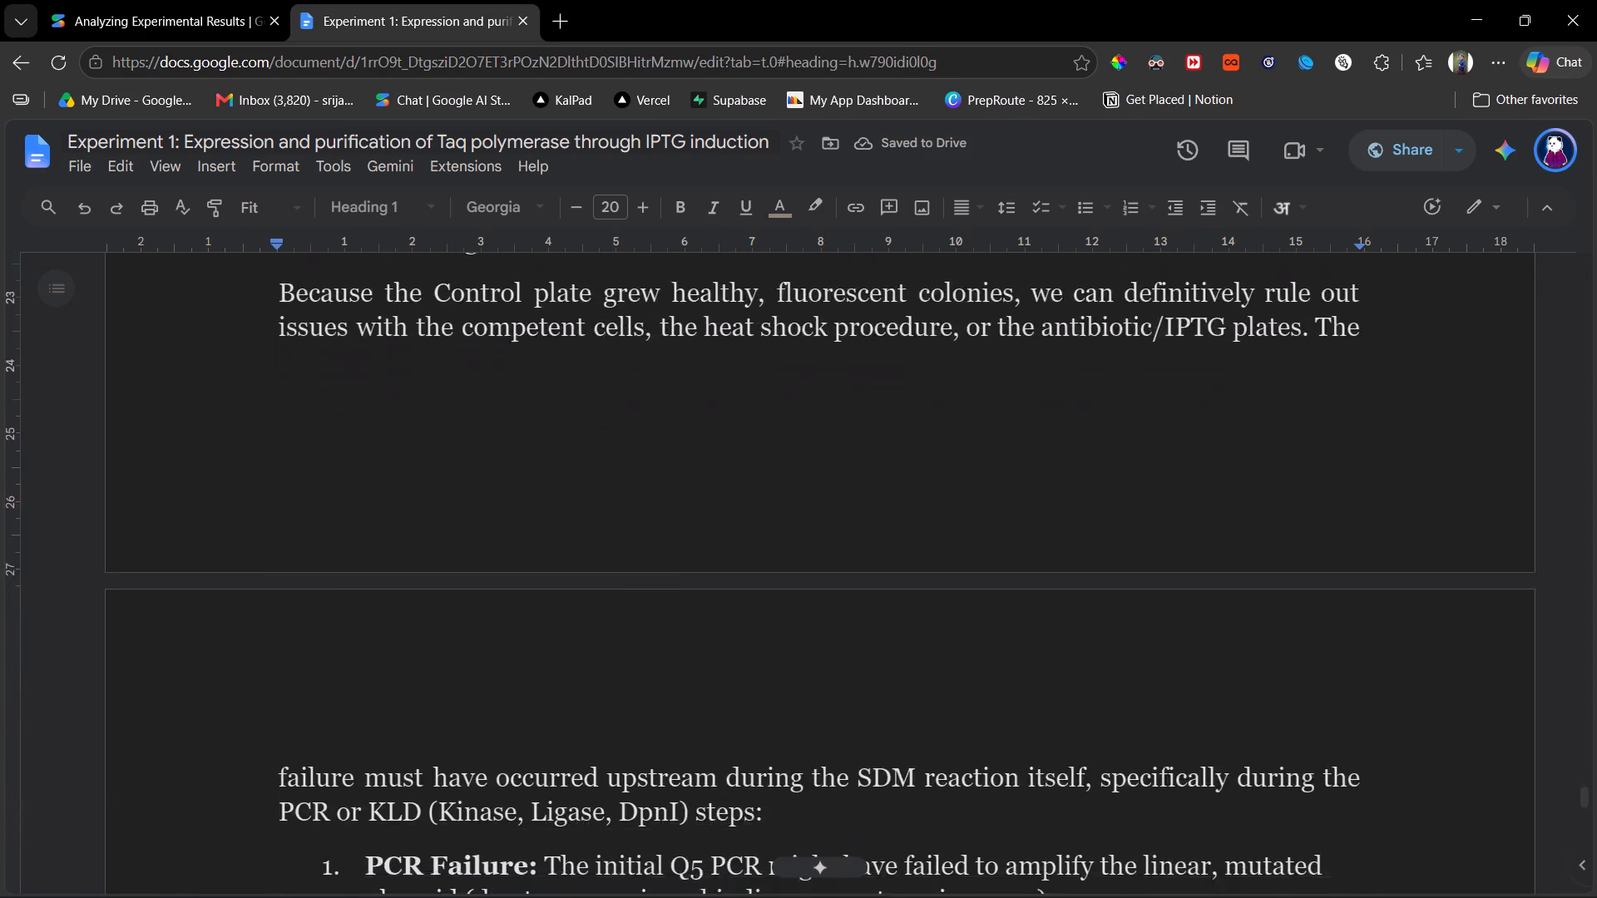
scroll(266, 341, "down", 7)
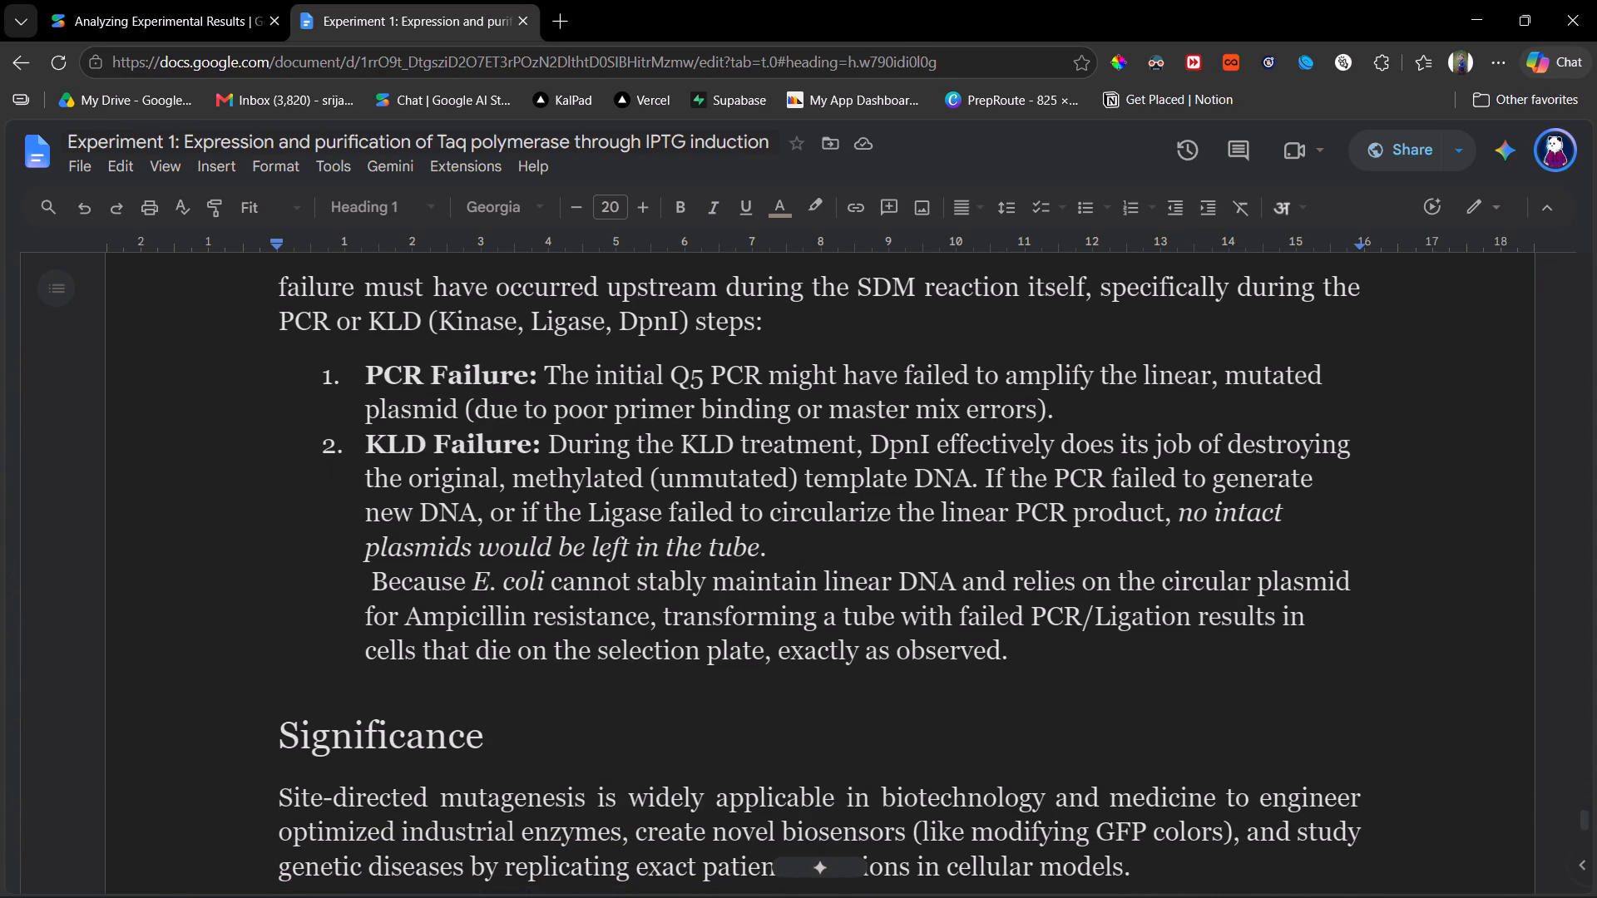
left_click(601, 779, "shift")
scroll(601, 779, "down", 1, "shift")
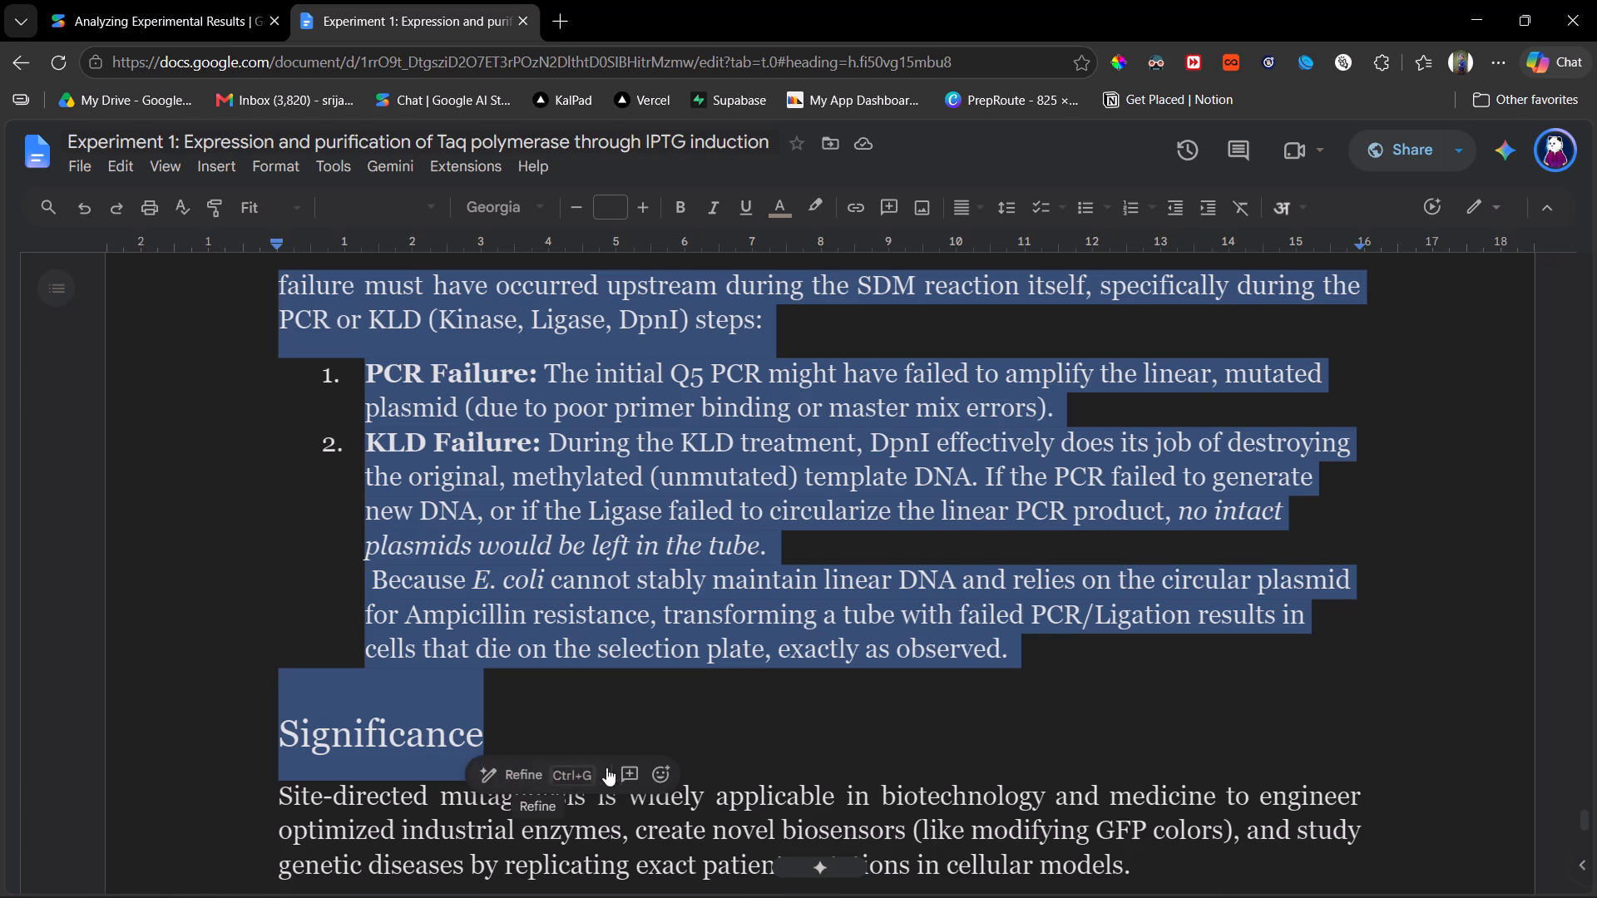
scroll(690, 625, "down", 1)
left_click(1199, 686, "shift")
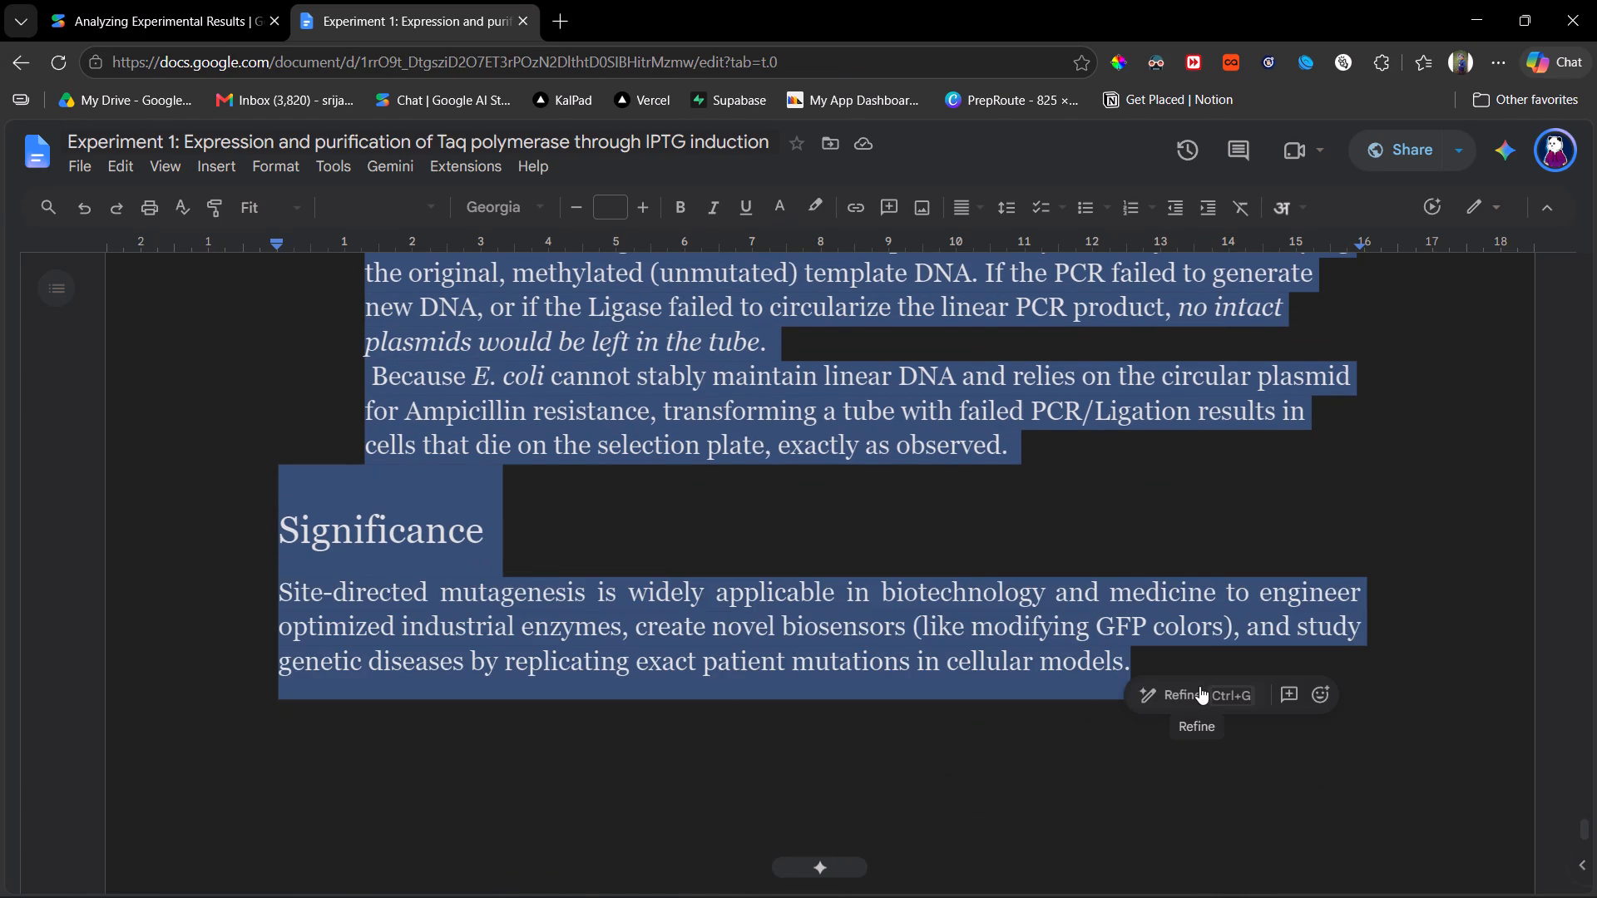
key("ctrl+c")
key("ctrl+c")
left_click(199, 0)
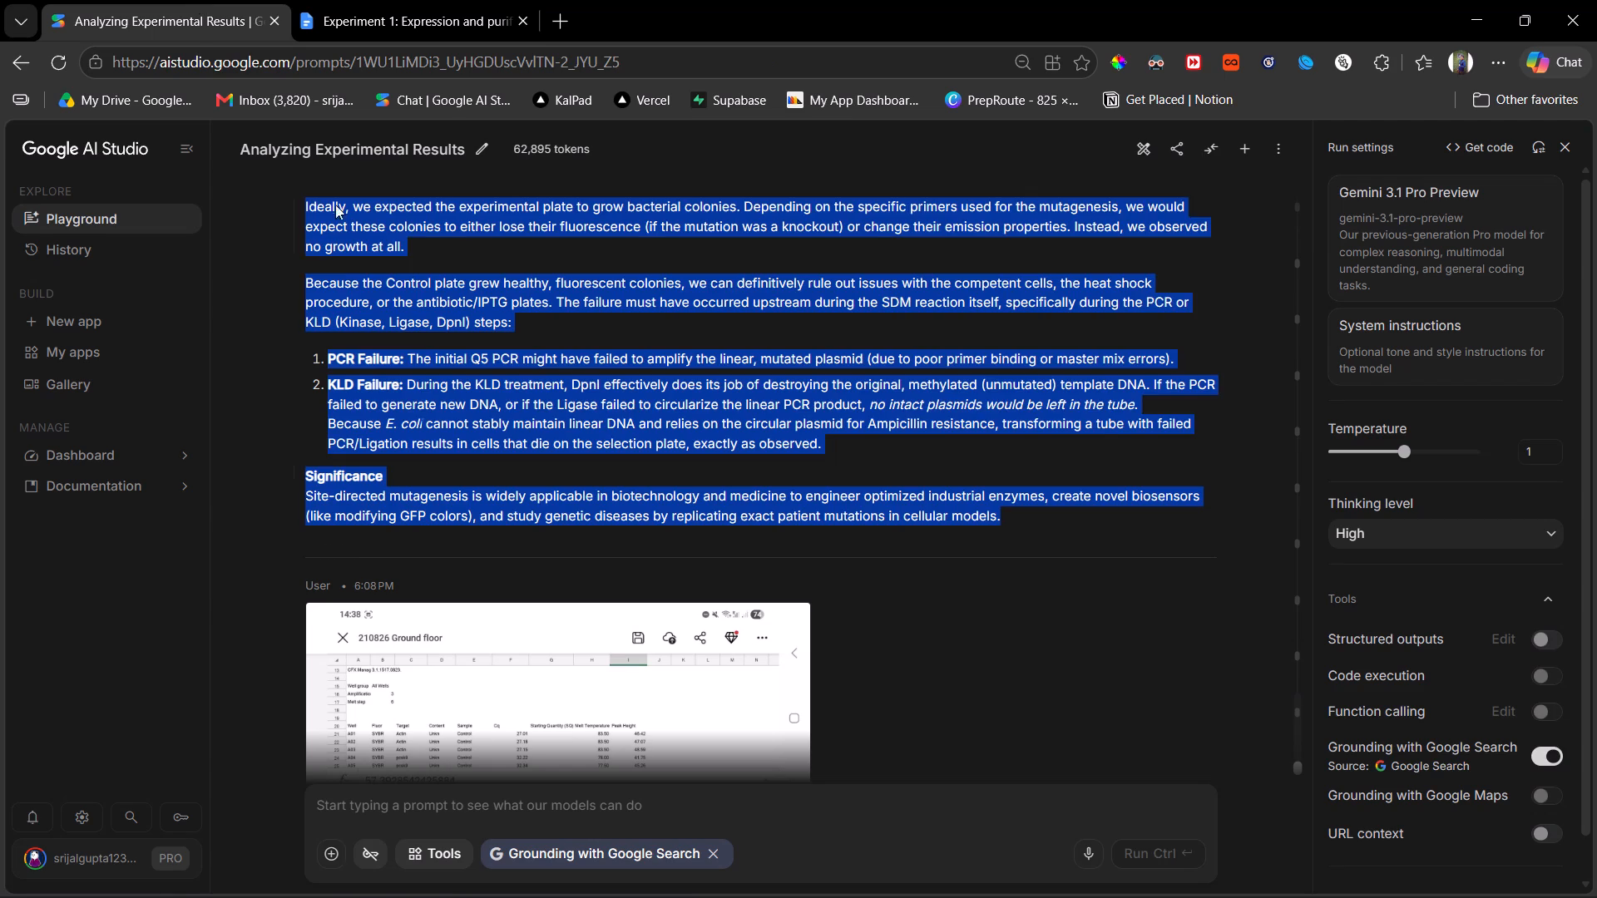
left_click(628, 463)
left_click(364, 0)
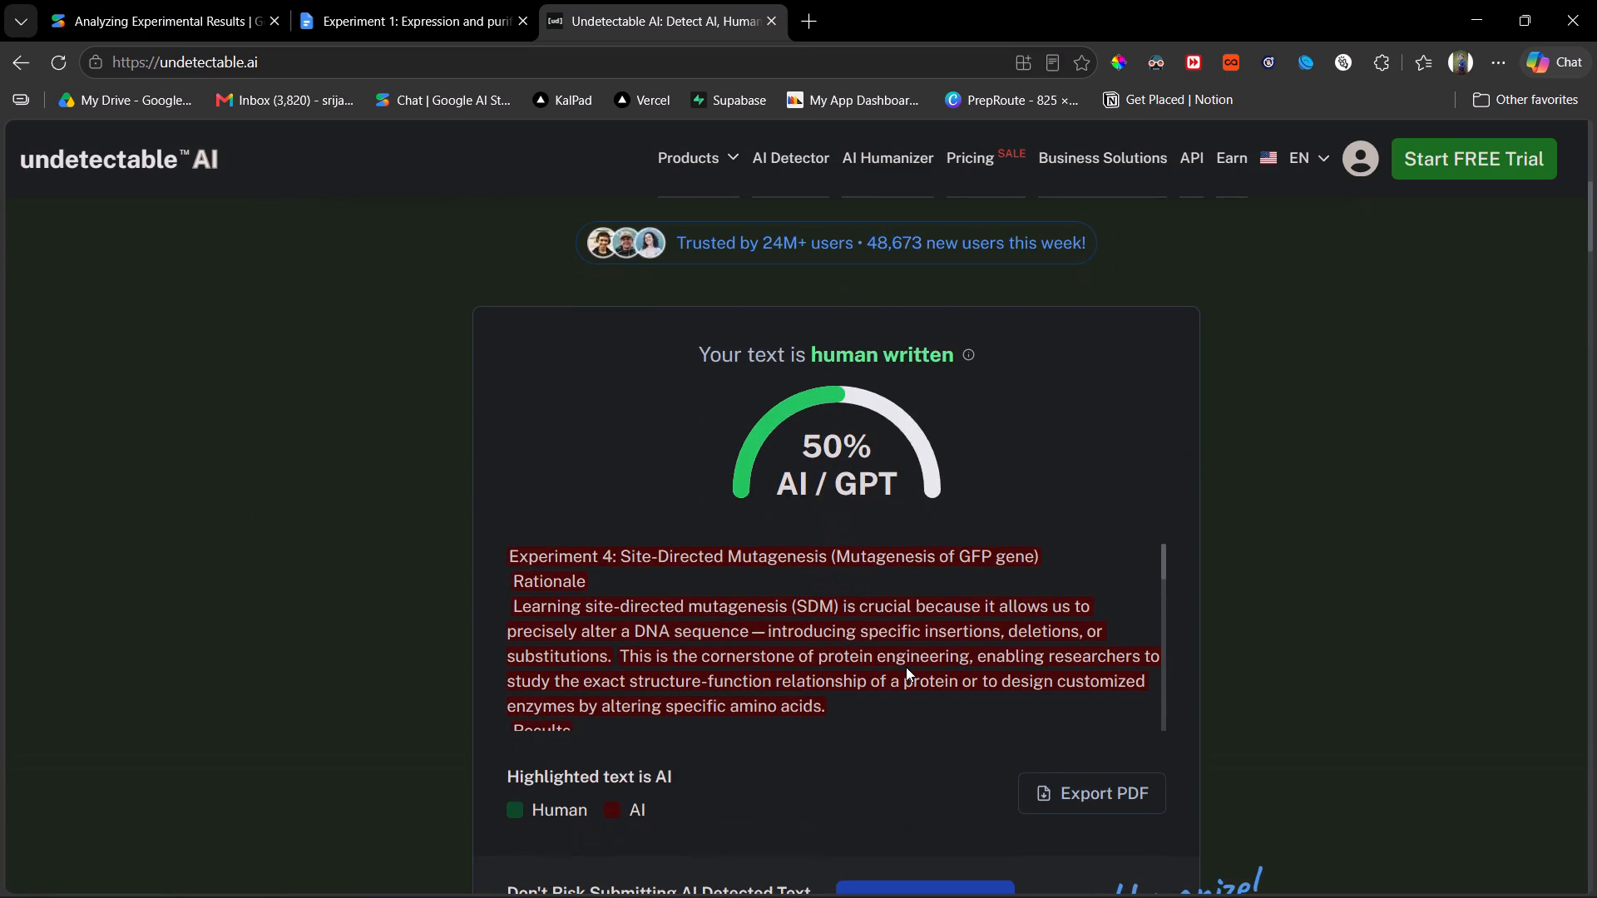
scroll(906, 667, "down", 1)
In the lab report, start a paragraph below Experiment 4's Rationale text: "Site-directed mutagenesis (SDM) is very important as it allows precise alteration of a DNA sequence".
left_click(523, 1)
left_click(582, 455)
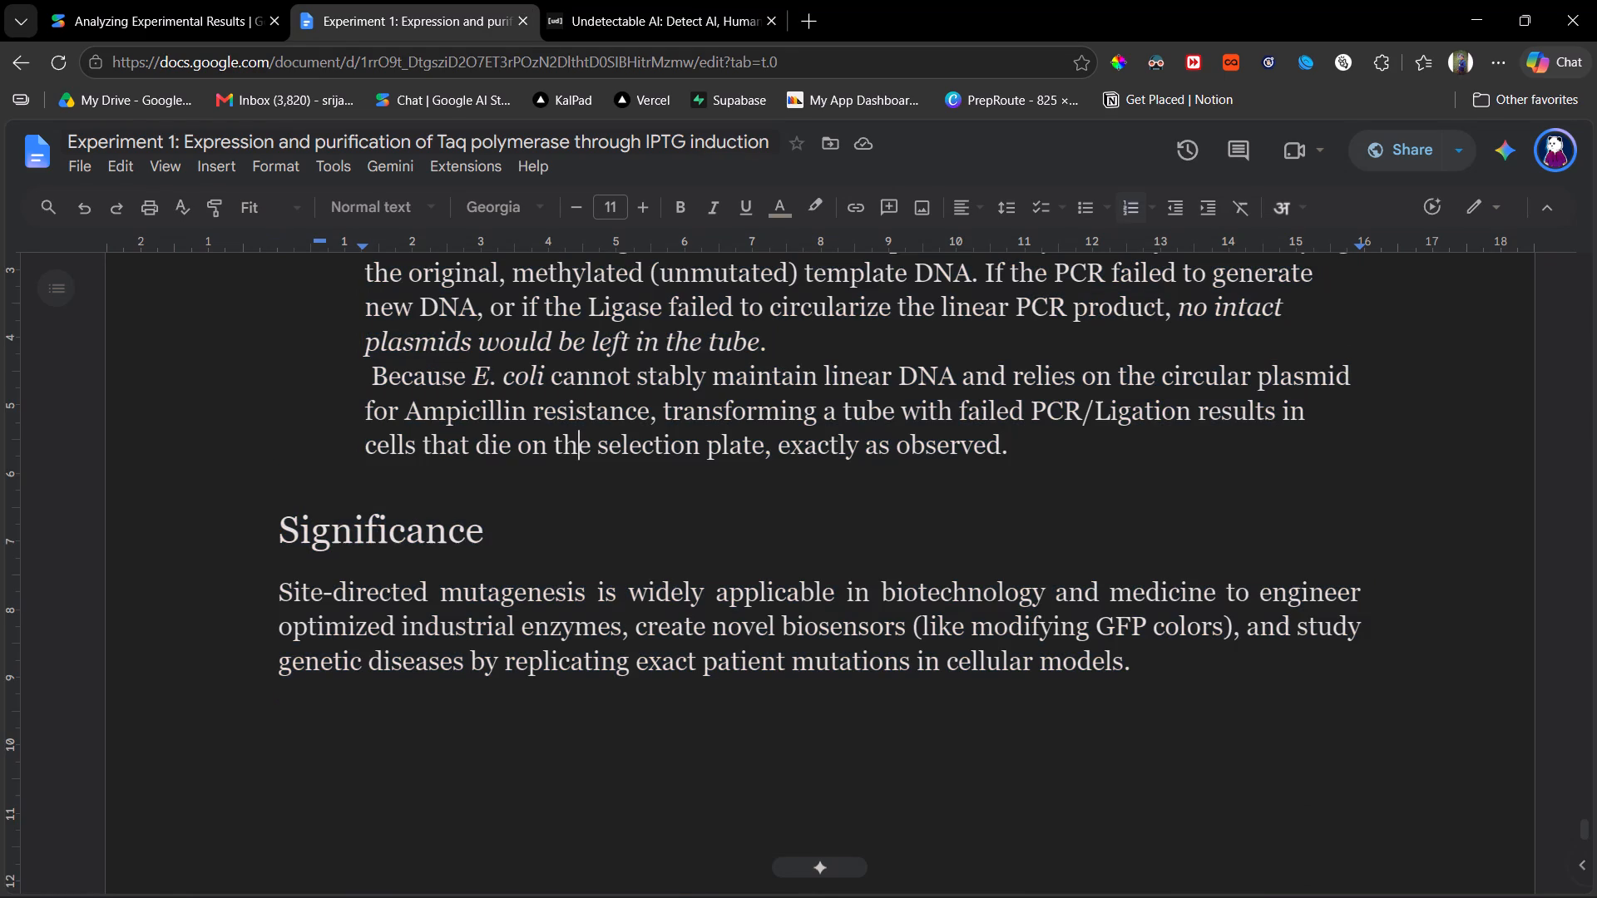
left_click(582, 455)
scroll(582, 455, "up", 17)
scroll(582, 455, "down", 4)
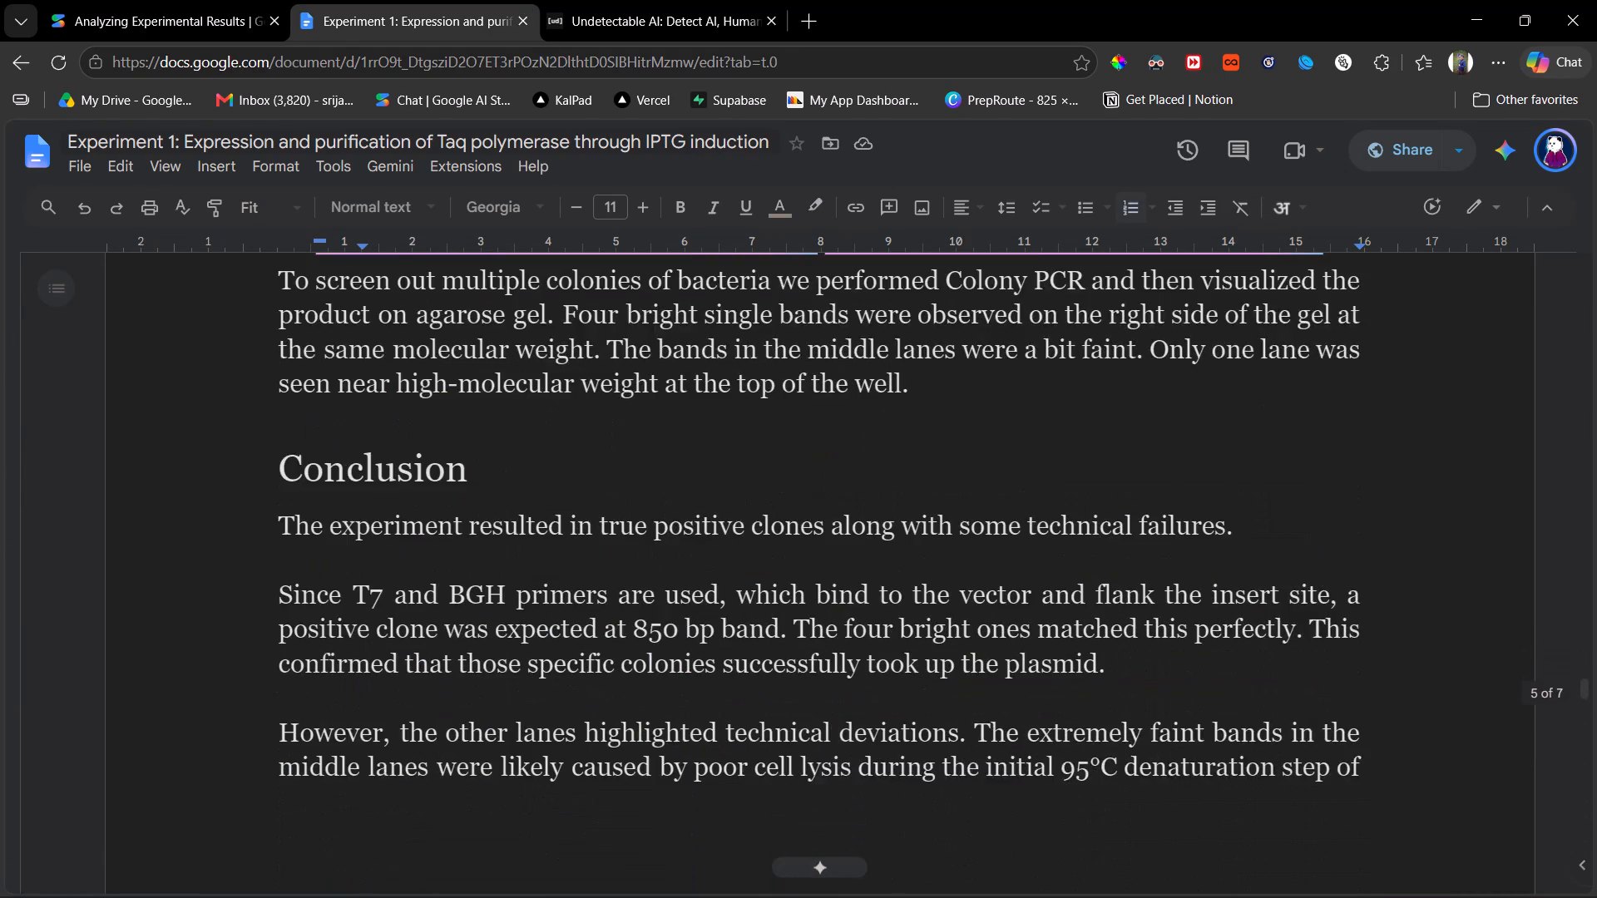
scroll(582, 455, "down", 9)
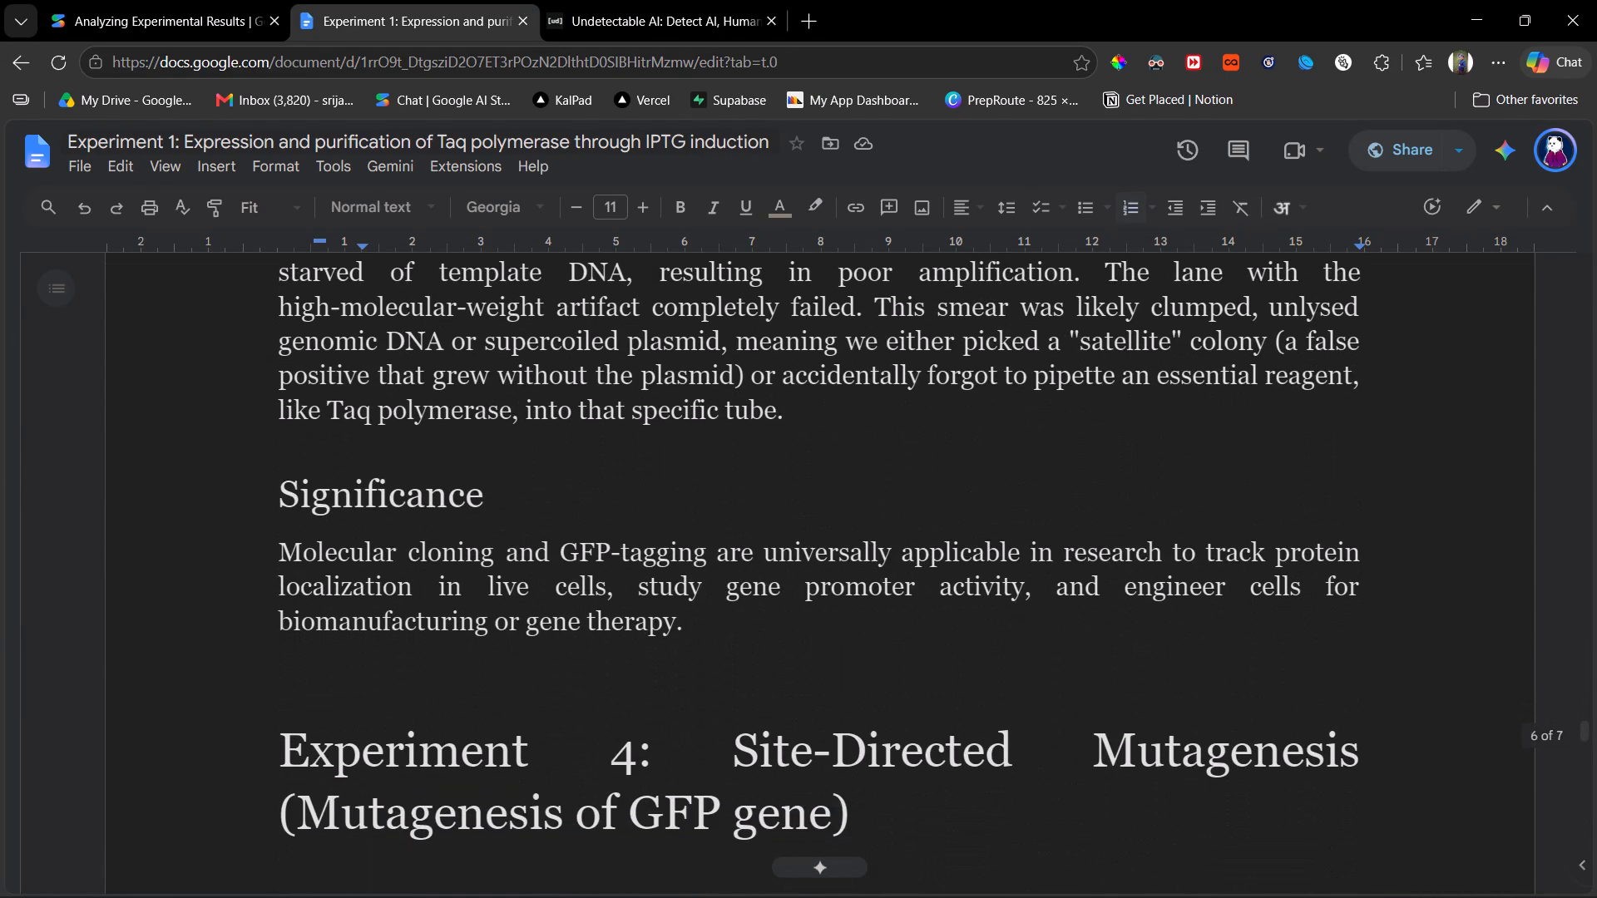
scroll(582, 455, "down", 4)
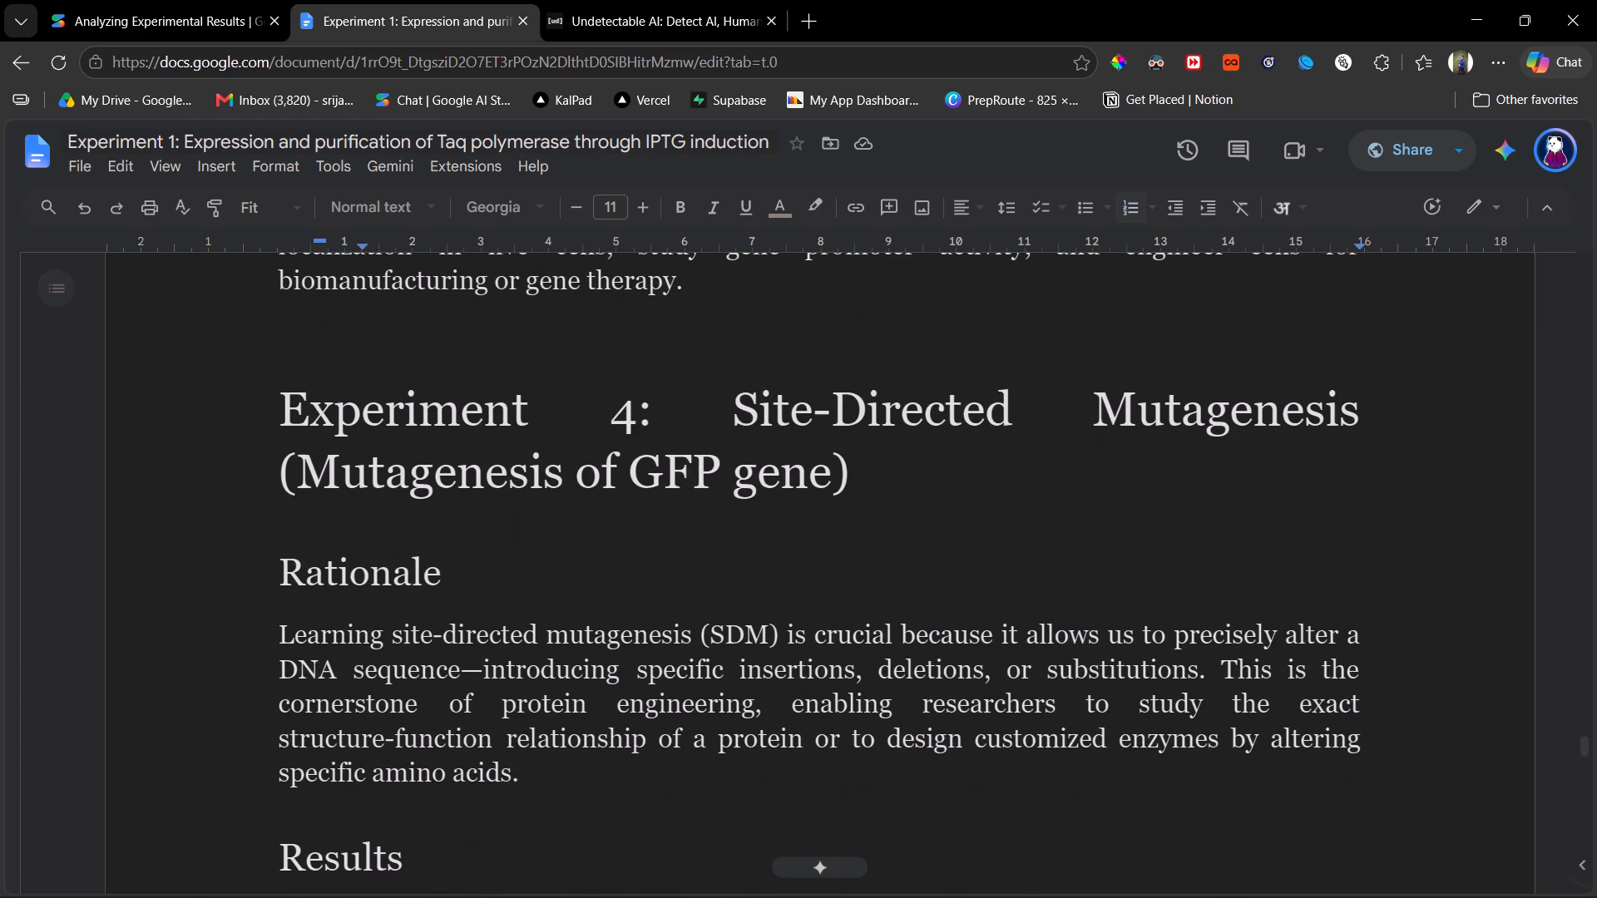
left_click(597, 797)
key("Return")
key("Return")
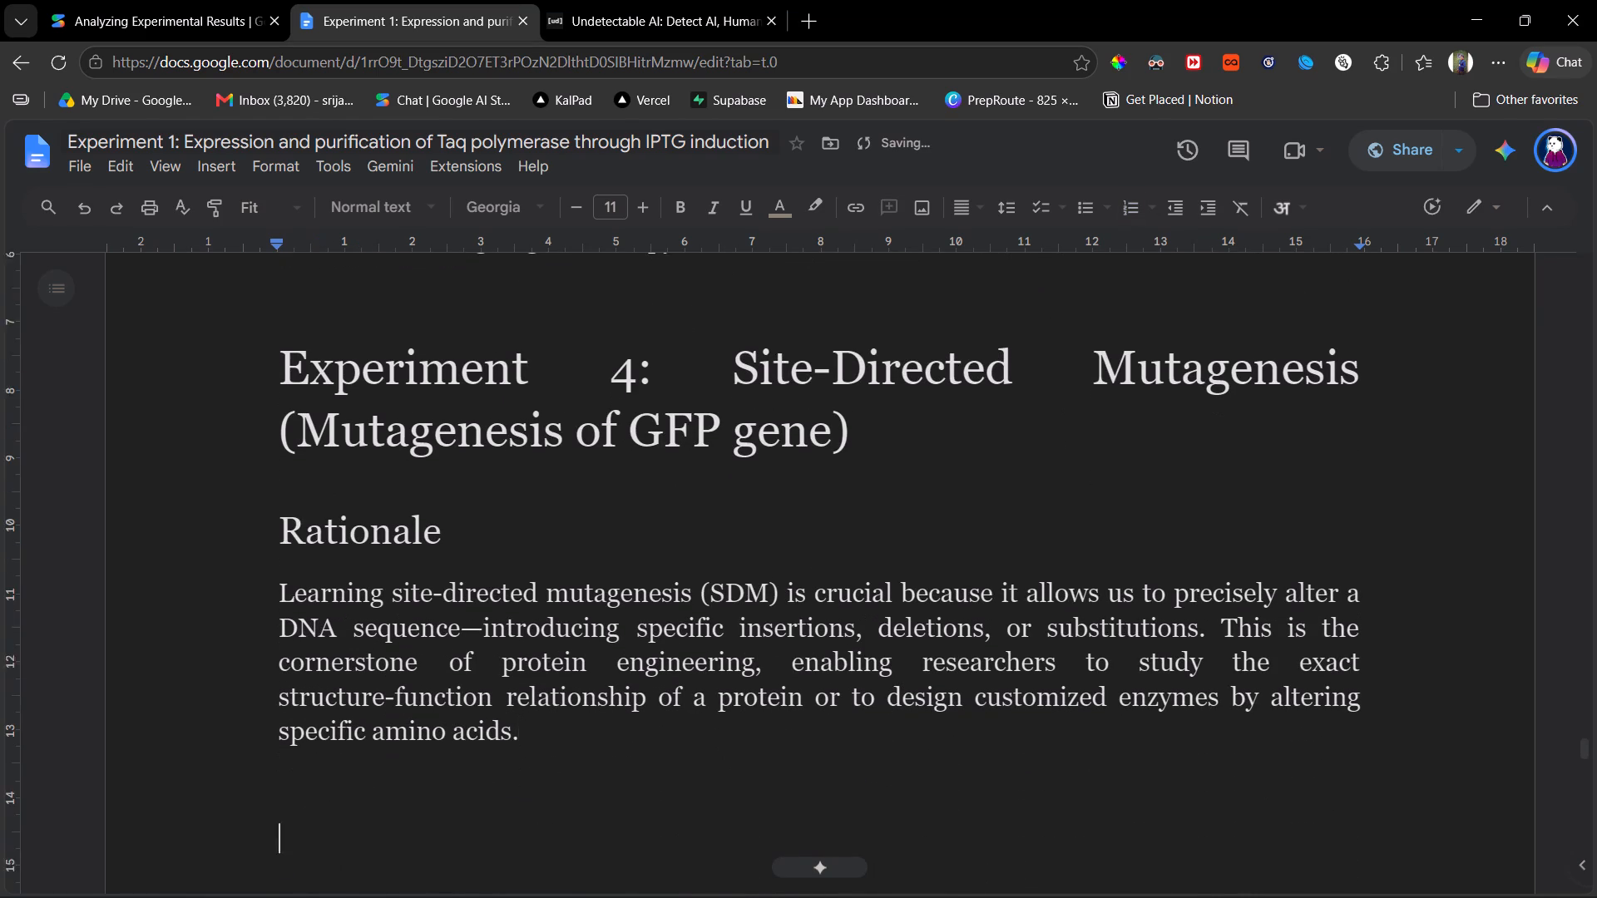
key("BackSpace")
type("SIe")
key("BackSpace")
key("BackSpace")
type("ite-directed")
key("space")
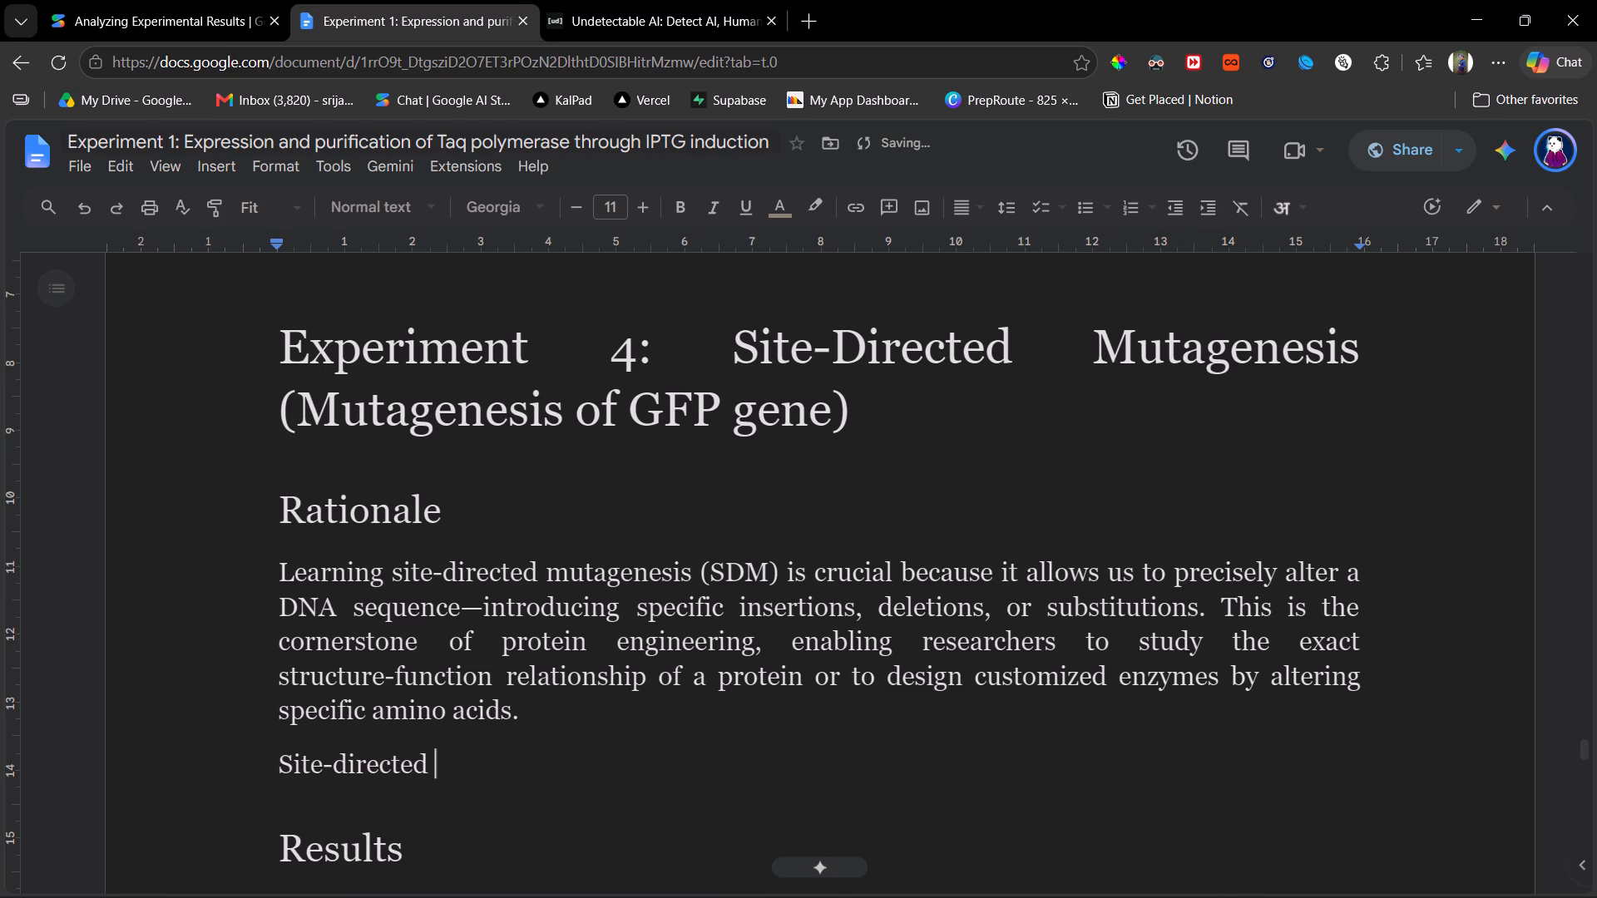
type("mutaga")
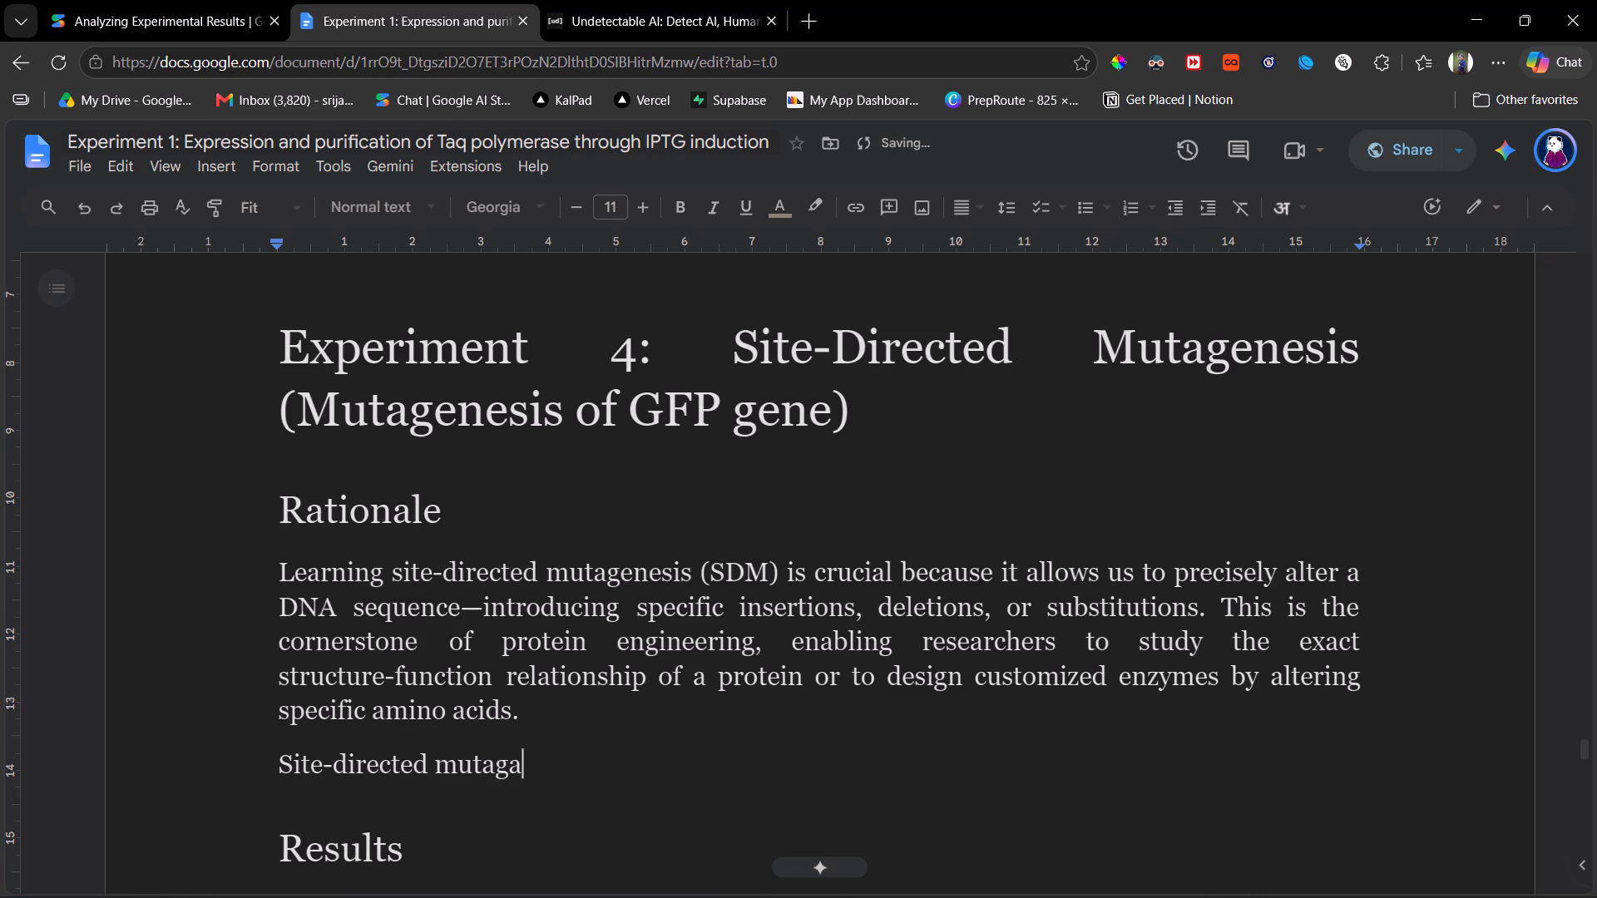
key("BackSpace")
type("enesis")
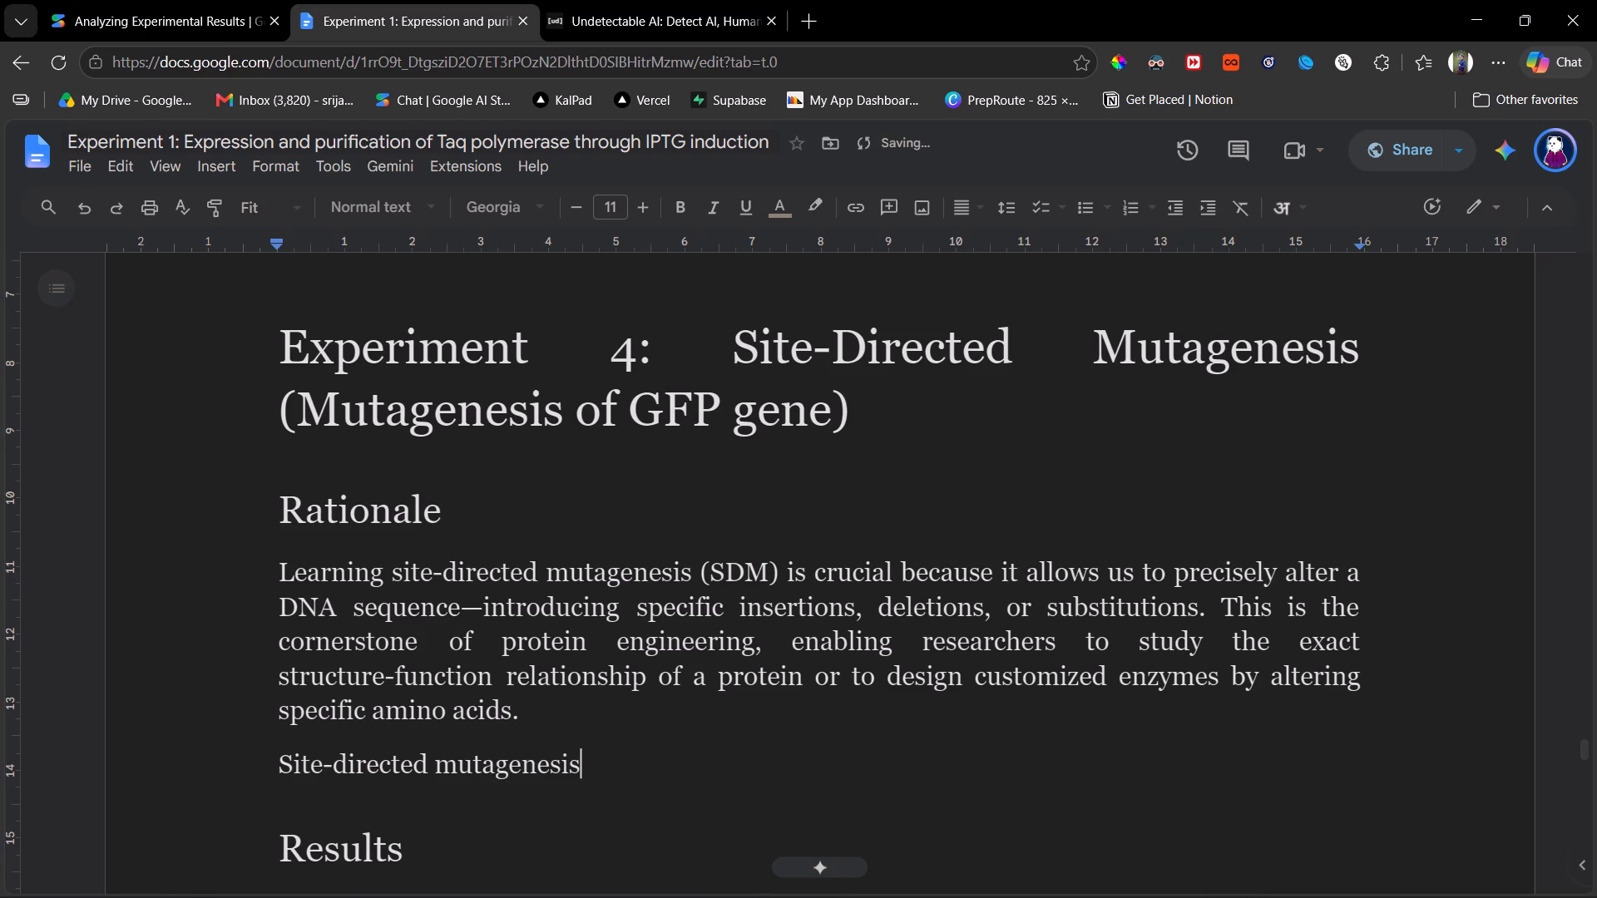
key("space")
type("(")
type("SDM) is very important as it allows")
key("space")
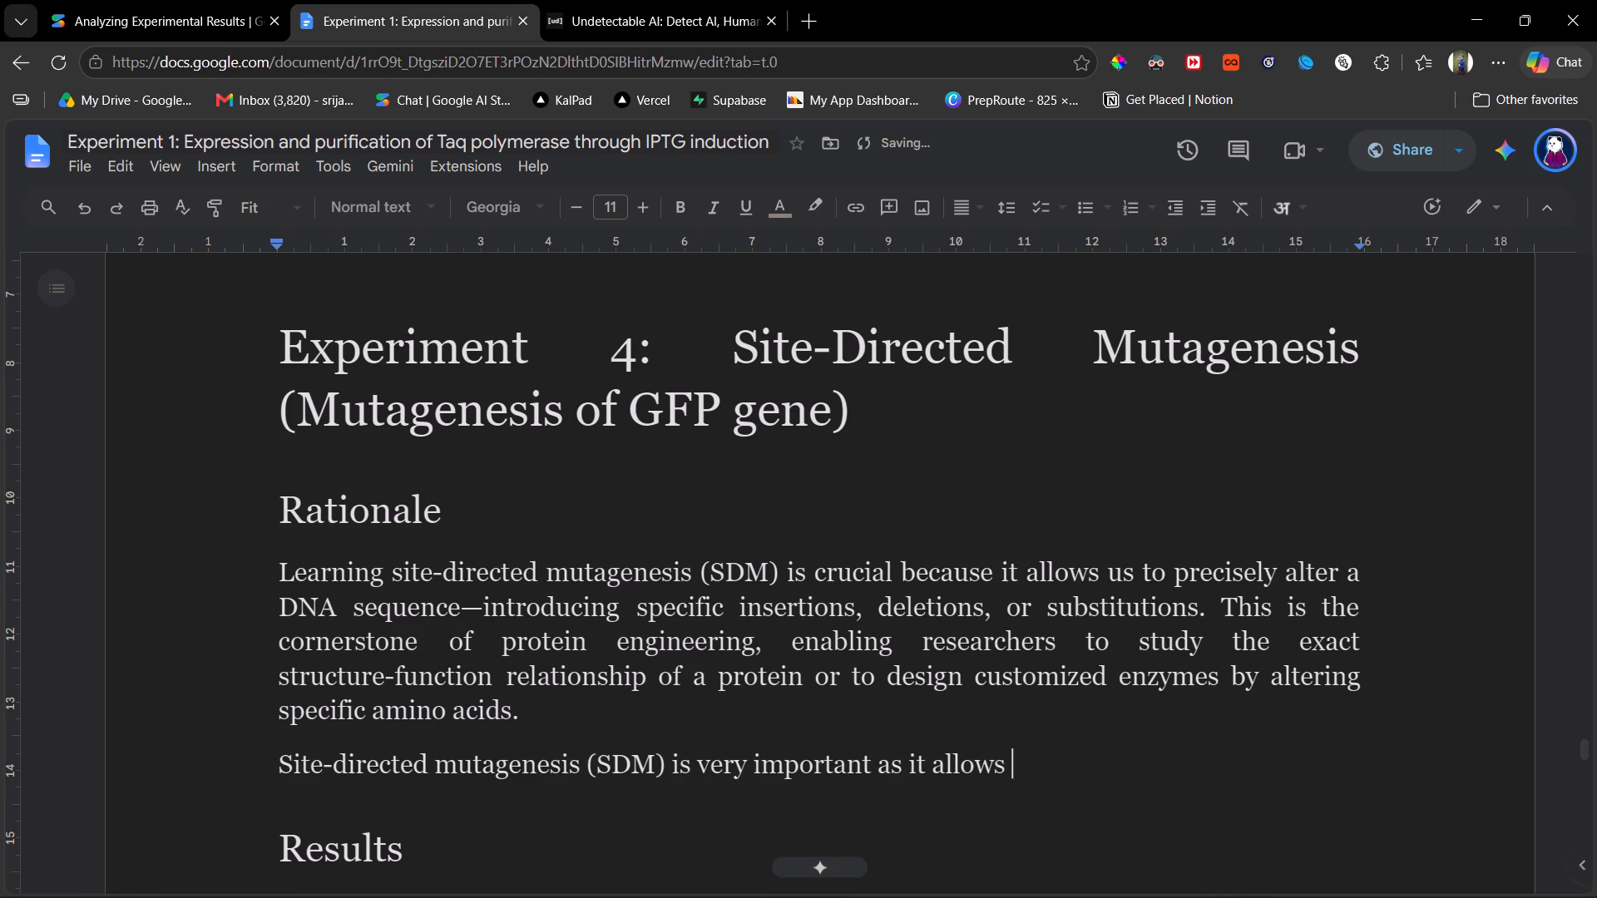
type("preciese alteration of")
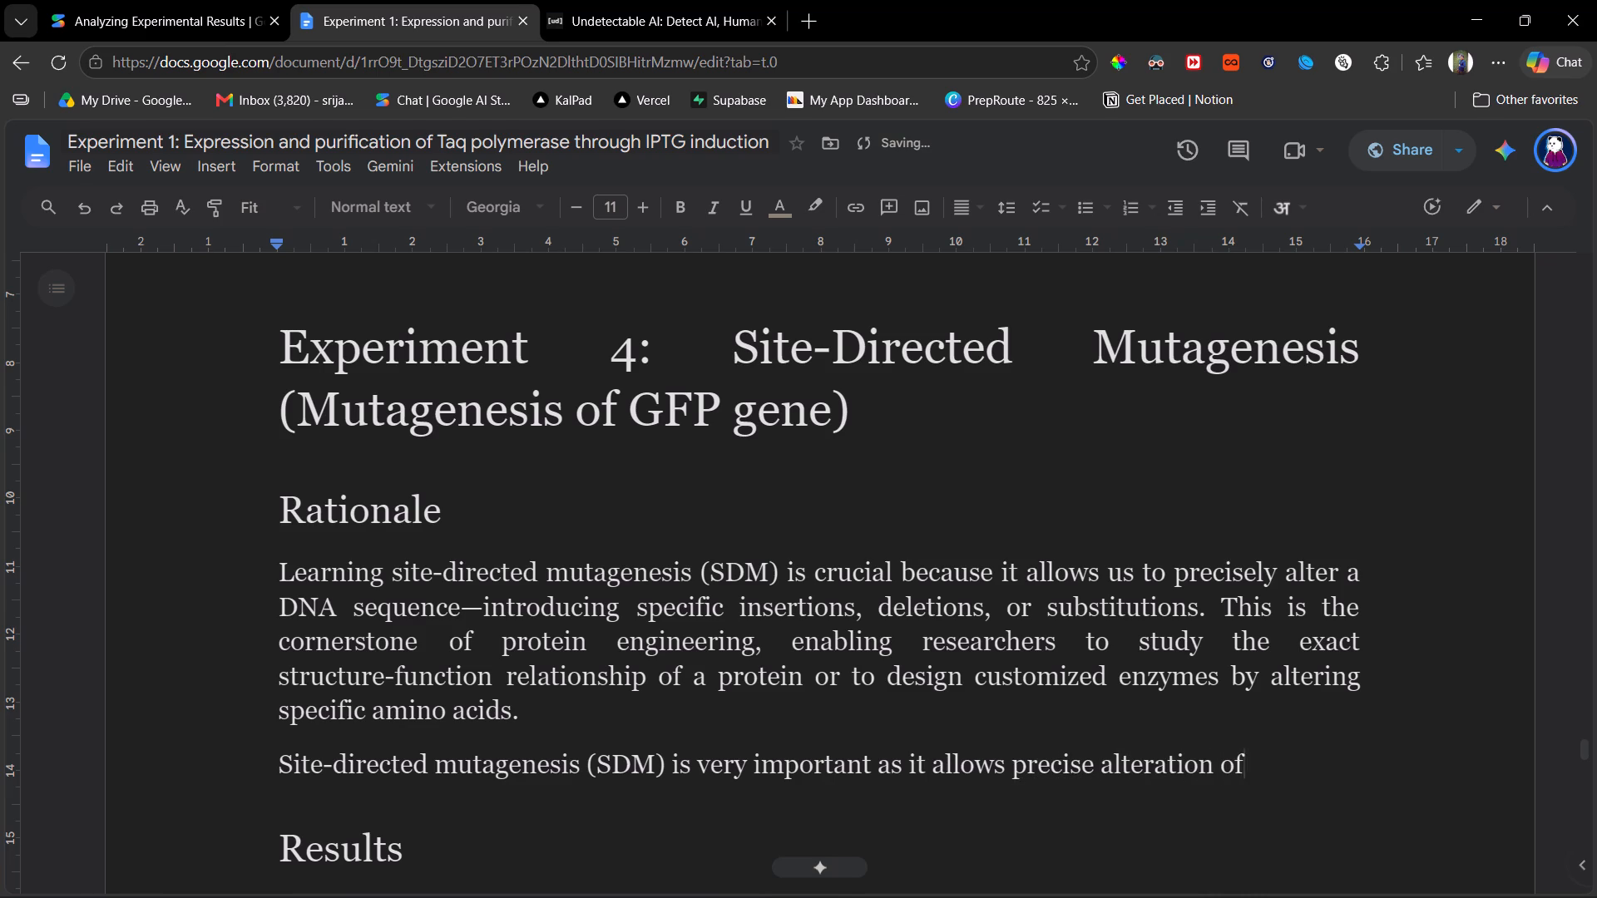
key("space")
type("a")
key("space")
type("DNA sequence")
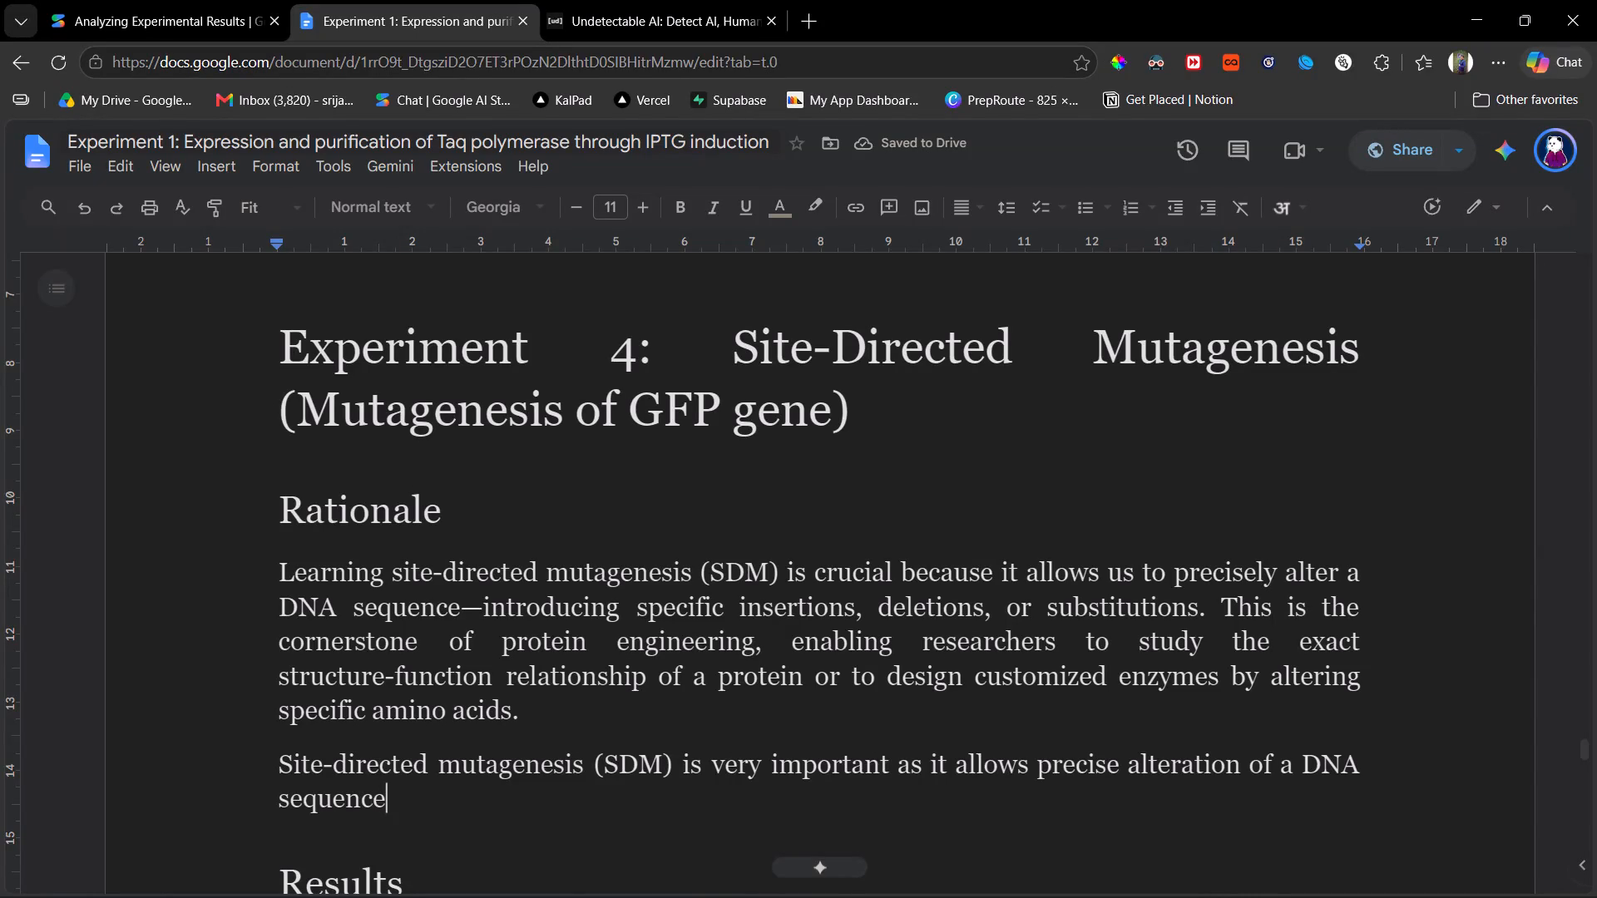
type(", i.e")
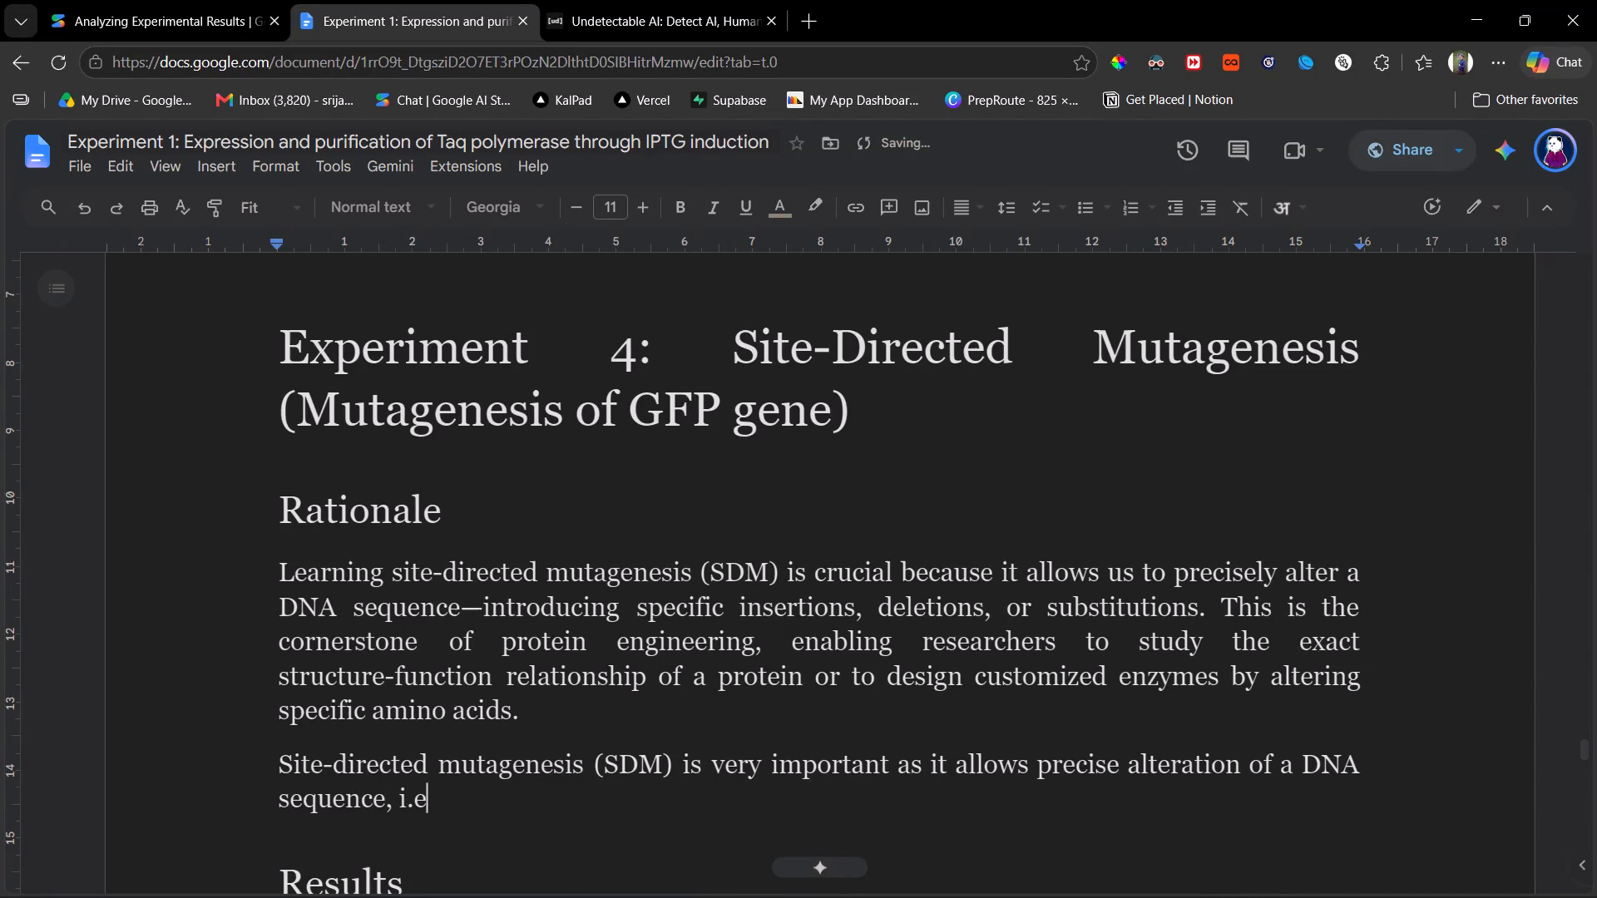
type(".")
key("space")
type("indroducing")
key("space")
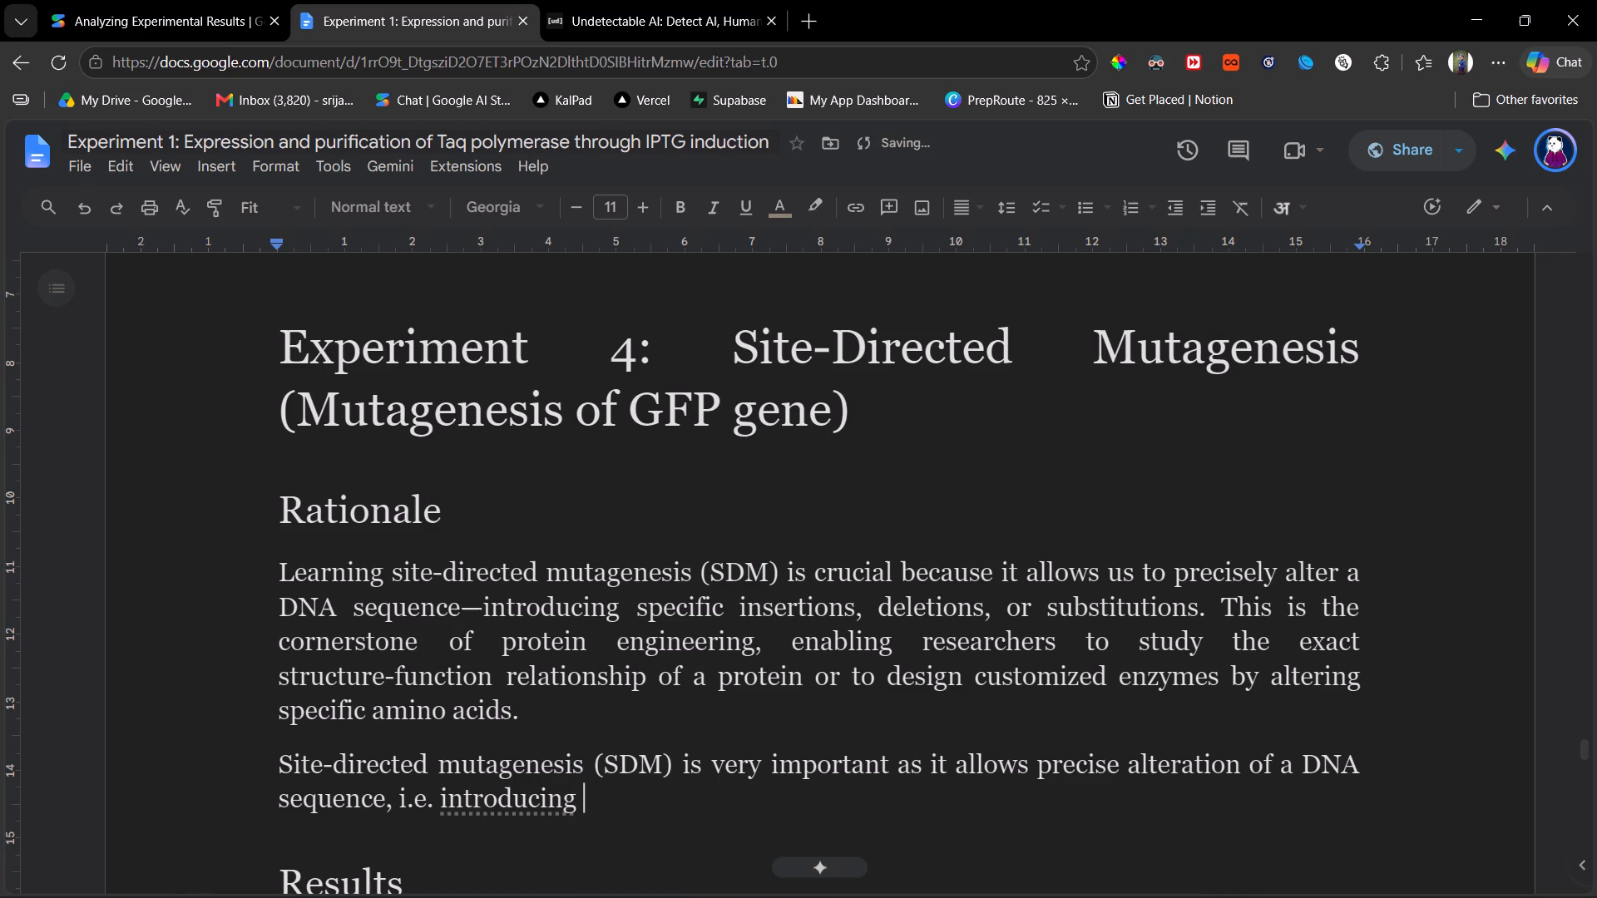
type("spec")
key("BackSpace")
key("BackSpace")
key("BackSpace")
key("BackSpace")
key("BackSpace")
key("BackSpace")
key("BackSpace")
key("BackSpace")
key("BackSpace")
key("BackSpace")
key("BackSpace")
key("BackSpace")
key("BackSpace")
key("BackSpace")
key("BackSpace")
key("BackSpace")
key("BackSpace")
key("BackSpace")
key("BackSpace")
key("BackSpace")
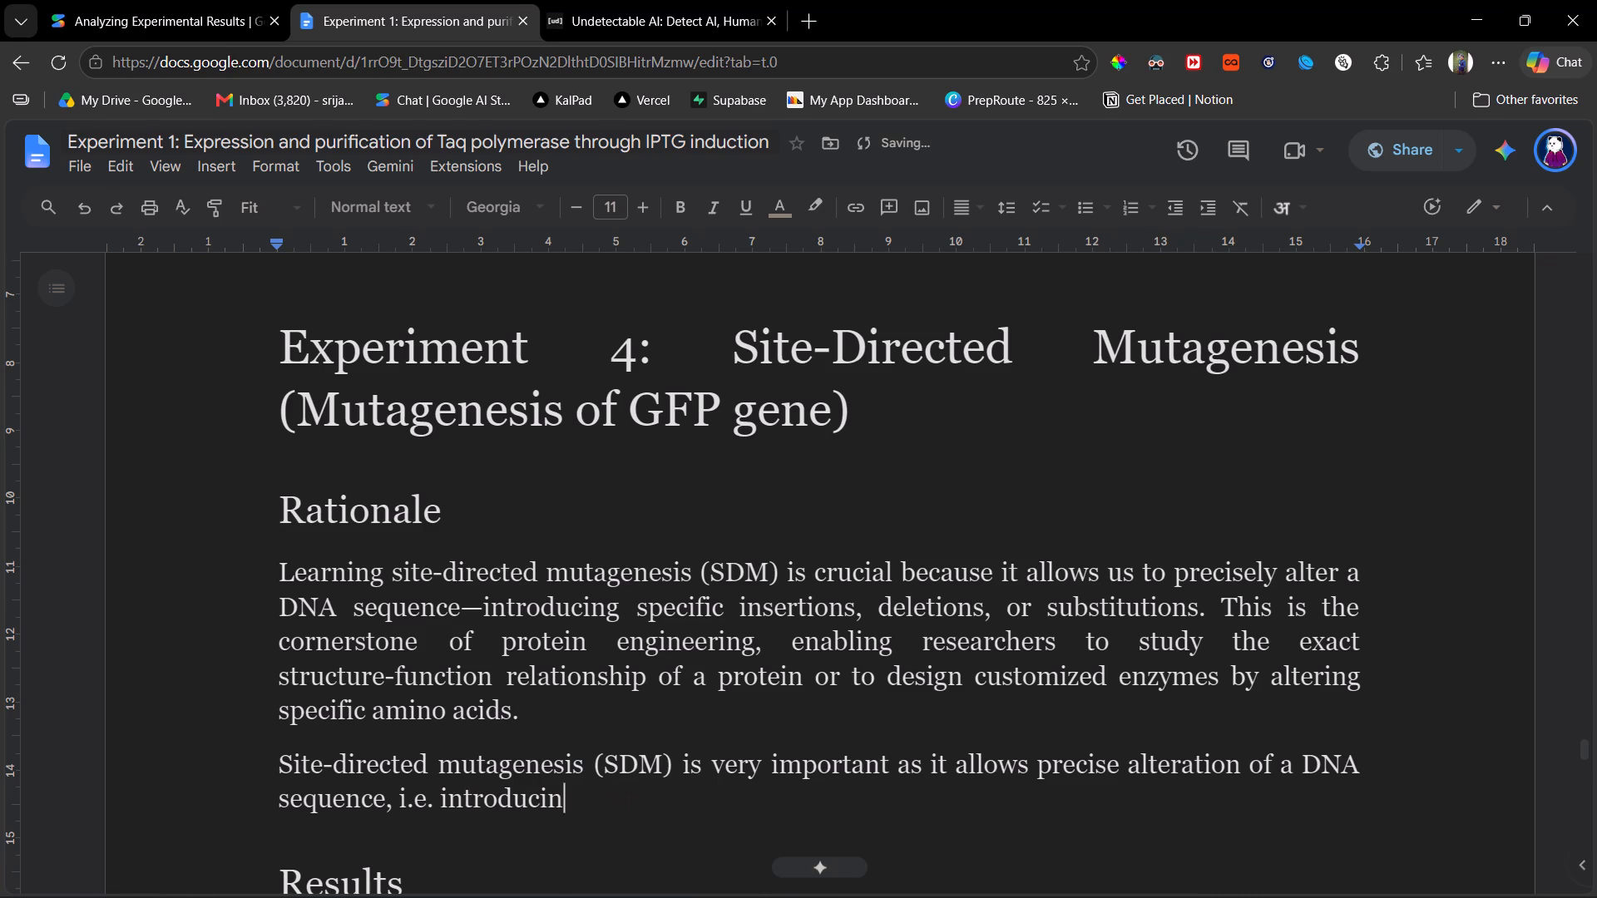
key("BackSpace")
Complete the new Rationale sentence after "DNA sequence," with "including specific insertions, deletion and substitution.".
type("incl")
type("uding")
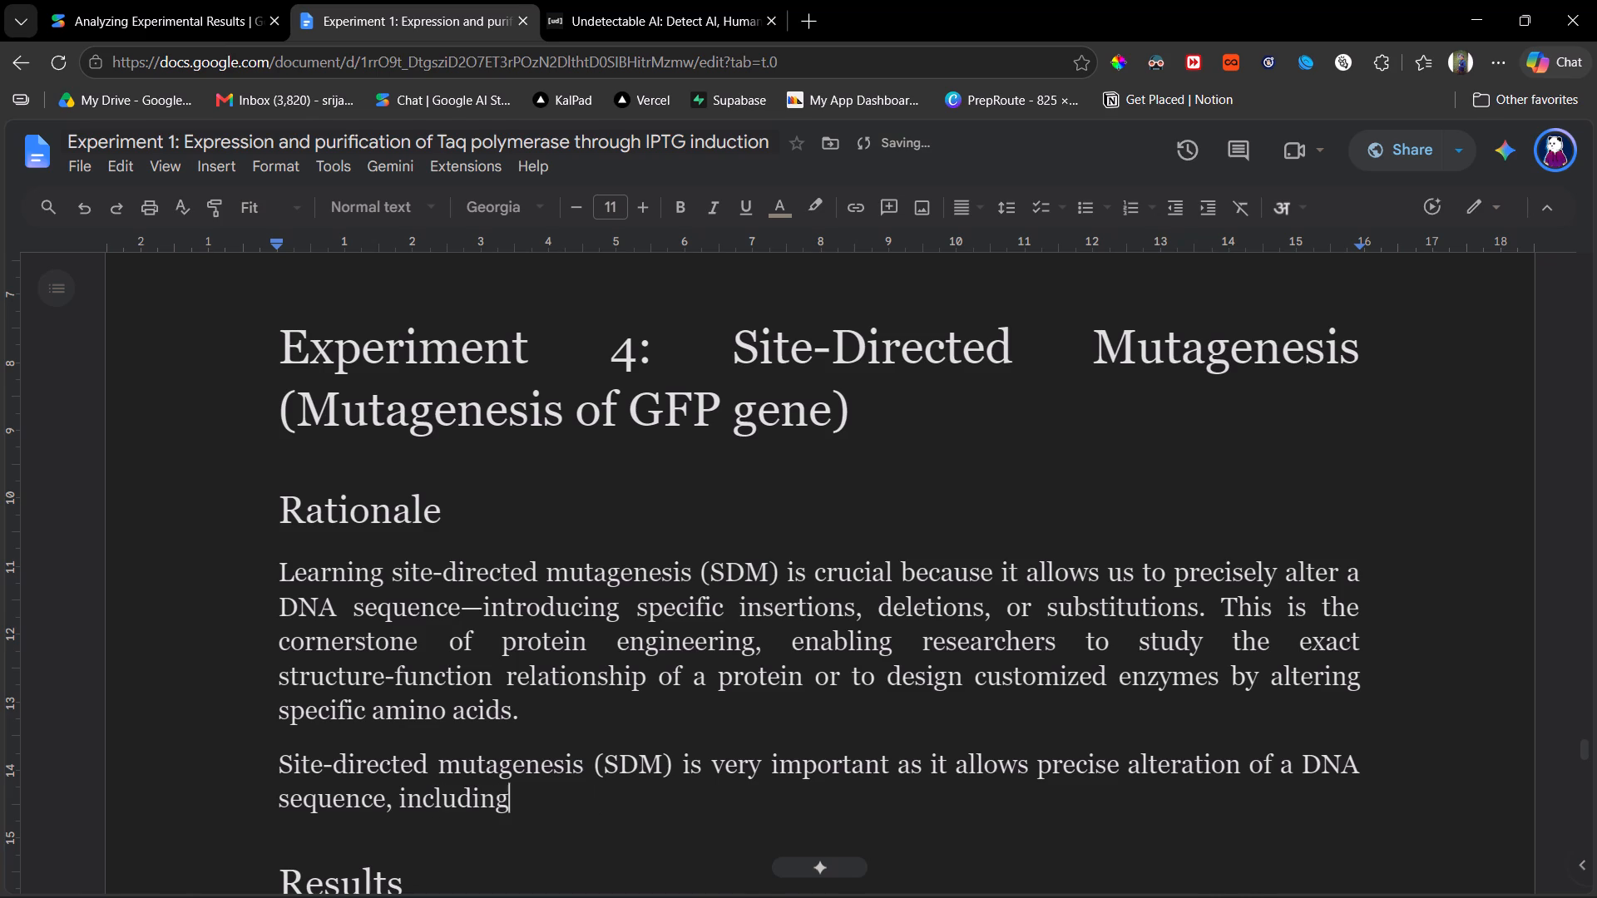
key("space")
type("specific")
key("space")
type("insertions, deletion and substitution")
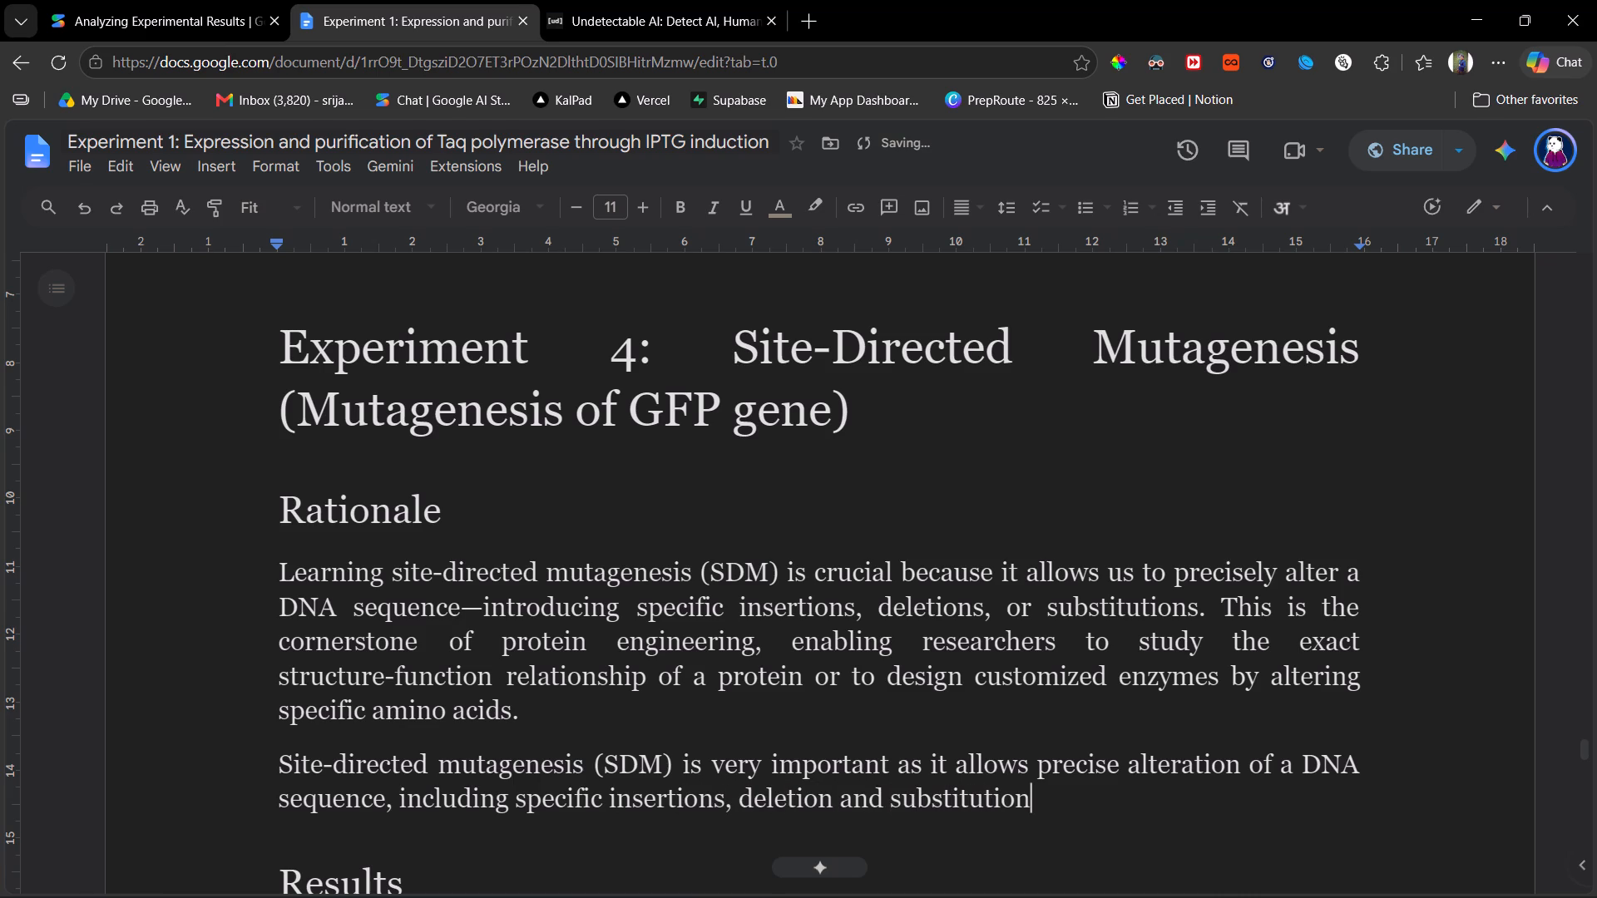
key("period")
key("space")
Add the correctly spelled sentence "This enables us to study the structure-function relationship of a protein, or help us design customized enzymes.".
type("This enable")
key("space")
key("BackSpace")
type("s")
key("space")
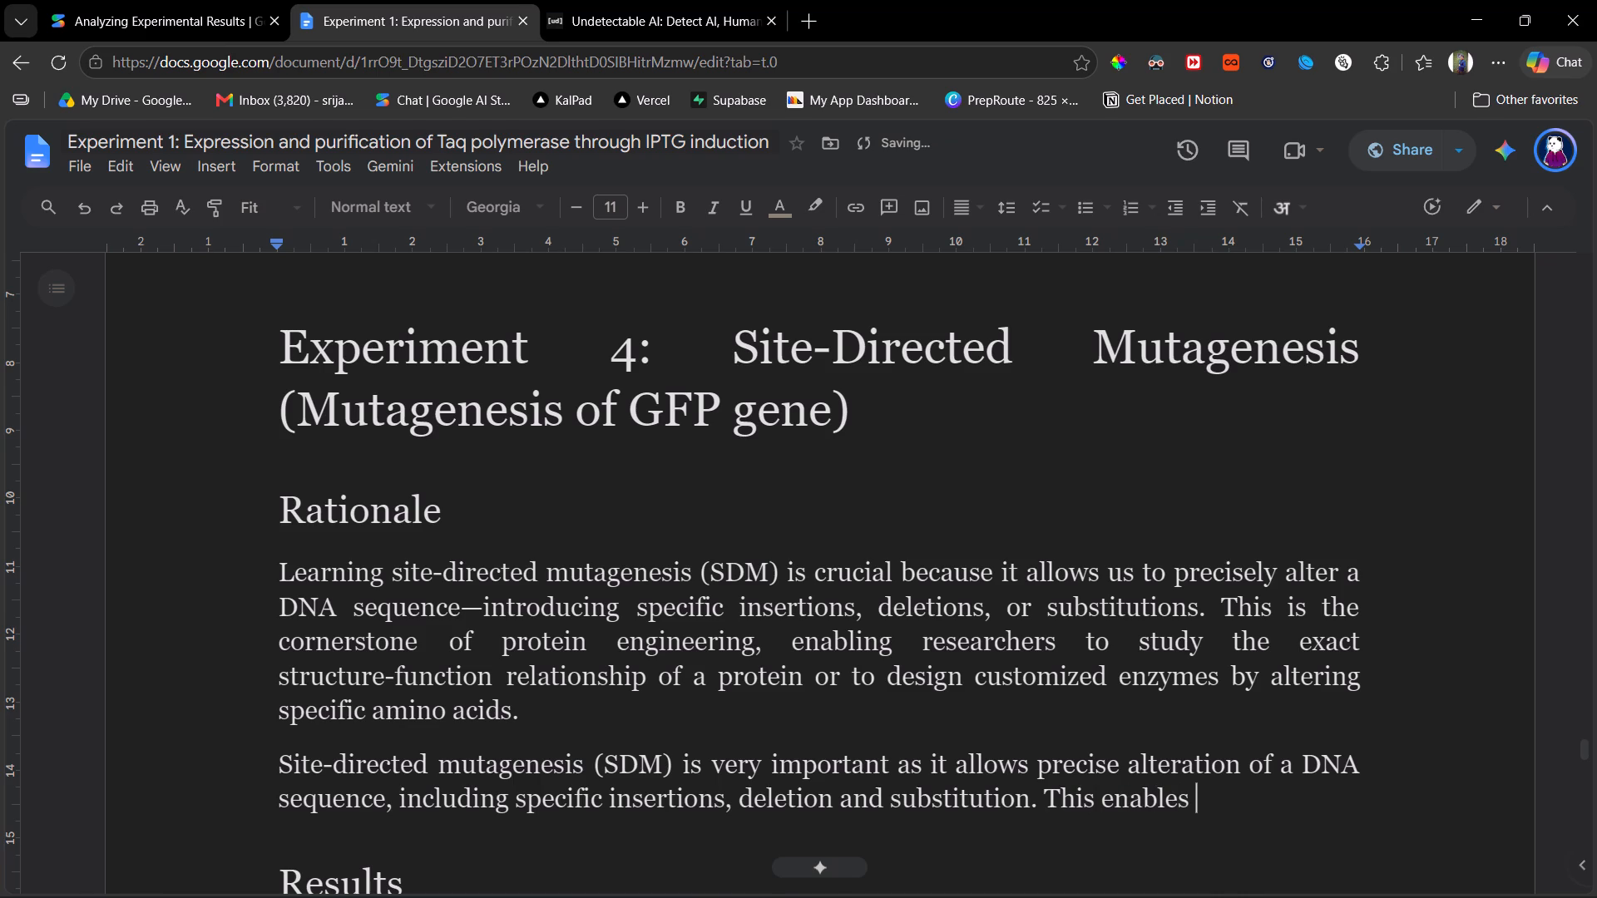
type("us to")
key("space")
type("study the")
key("space")
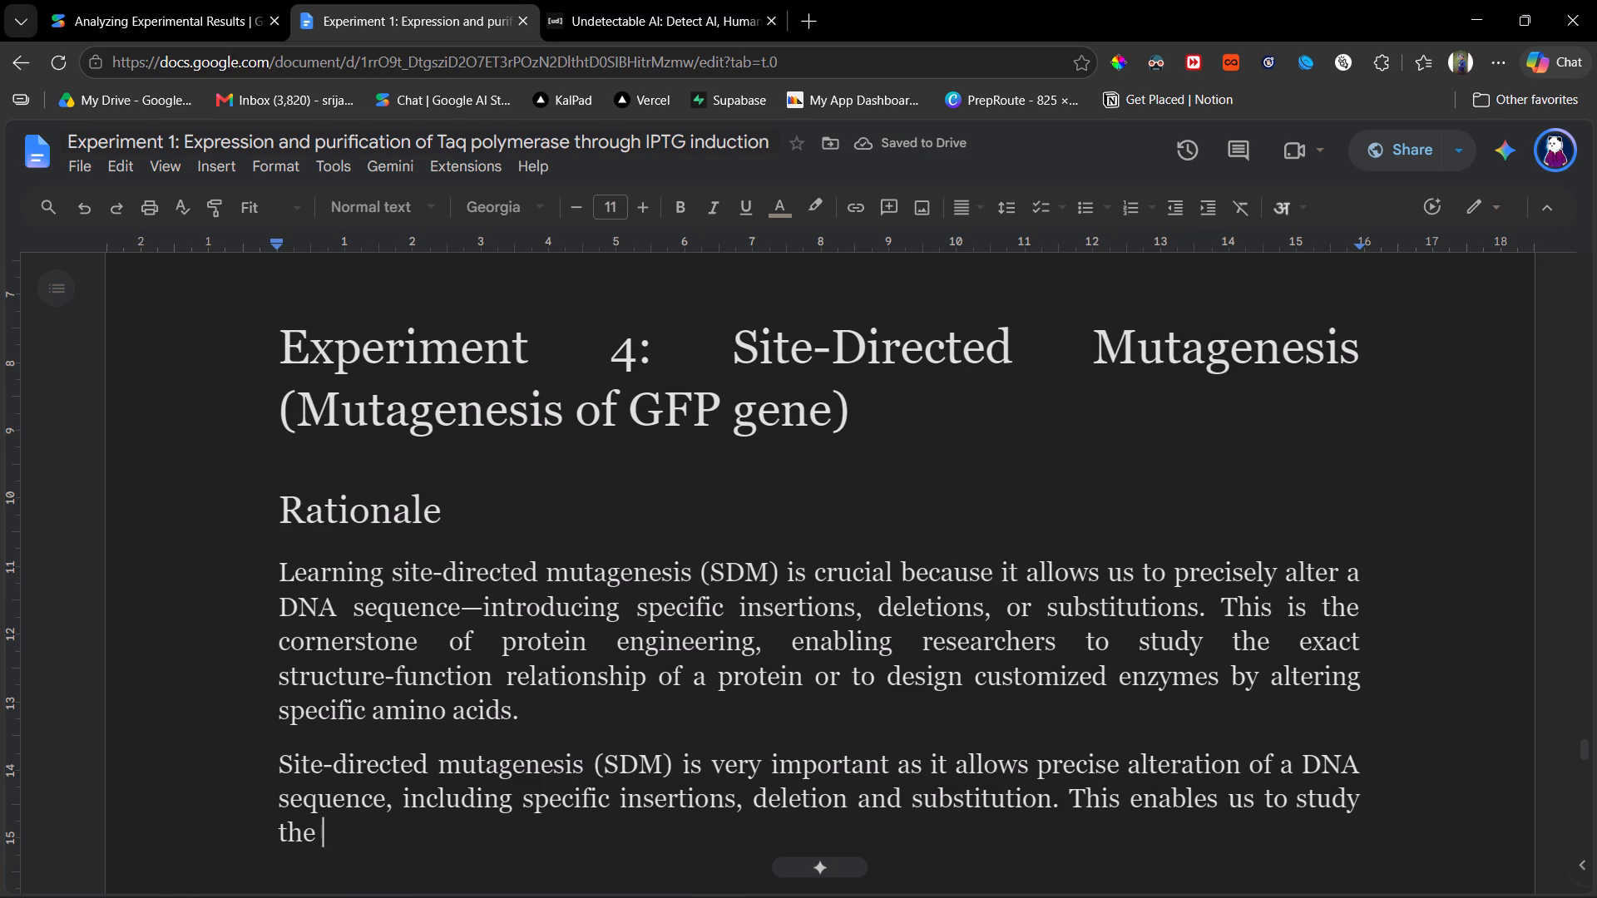
type("structure-fucntion relationship")
key("space")
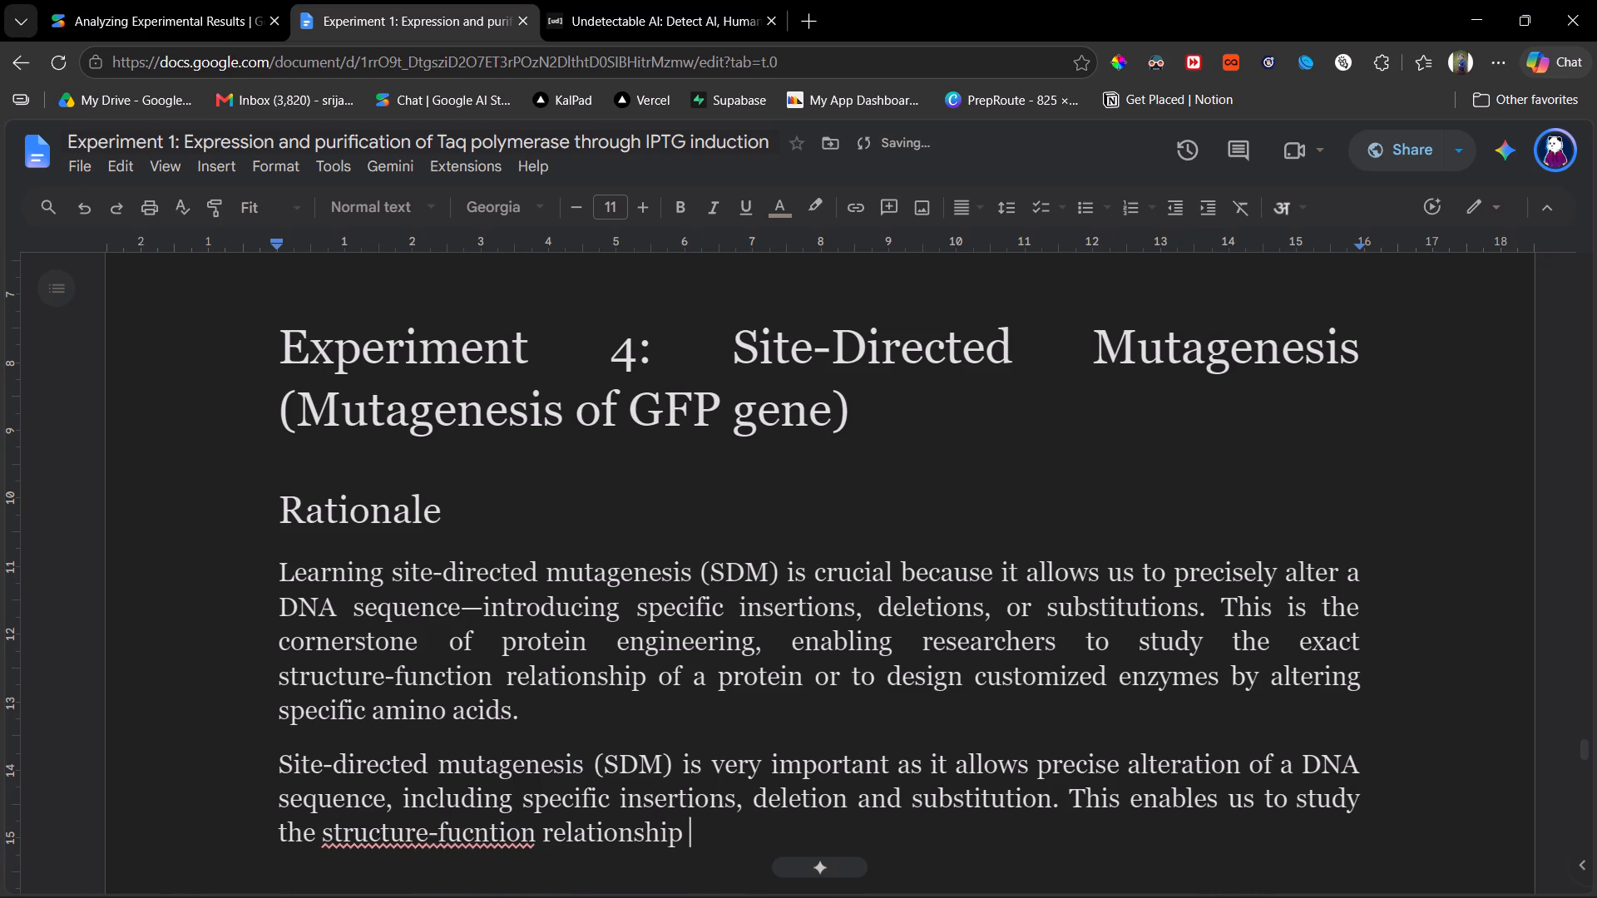
type("of a protien")
type(",")
key("space")
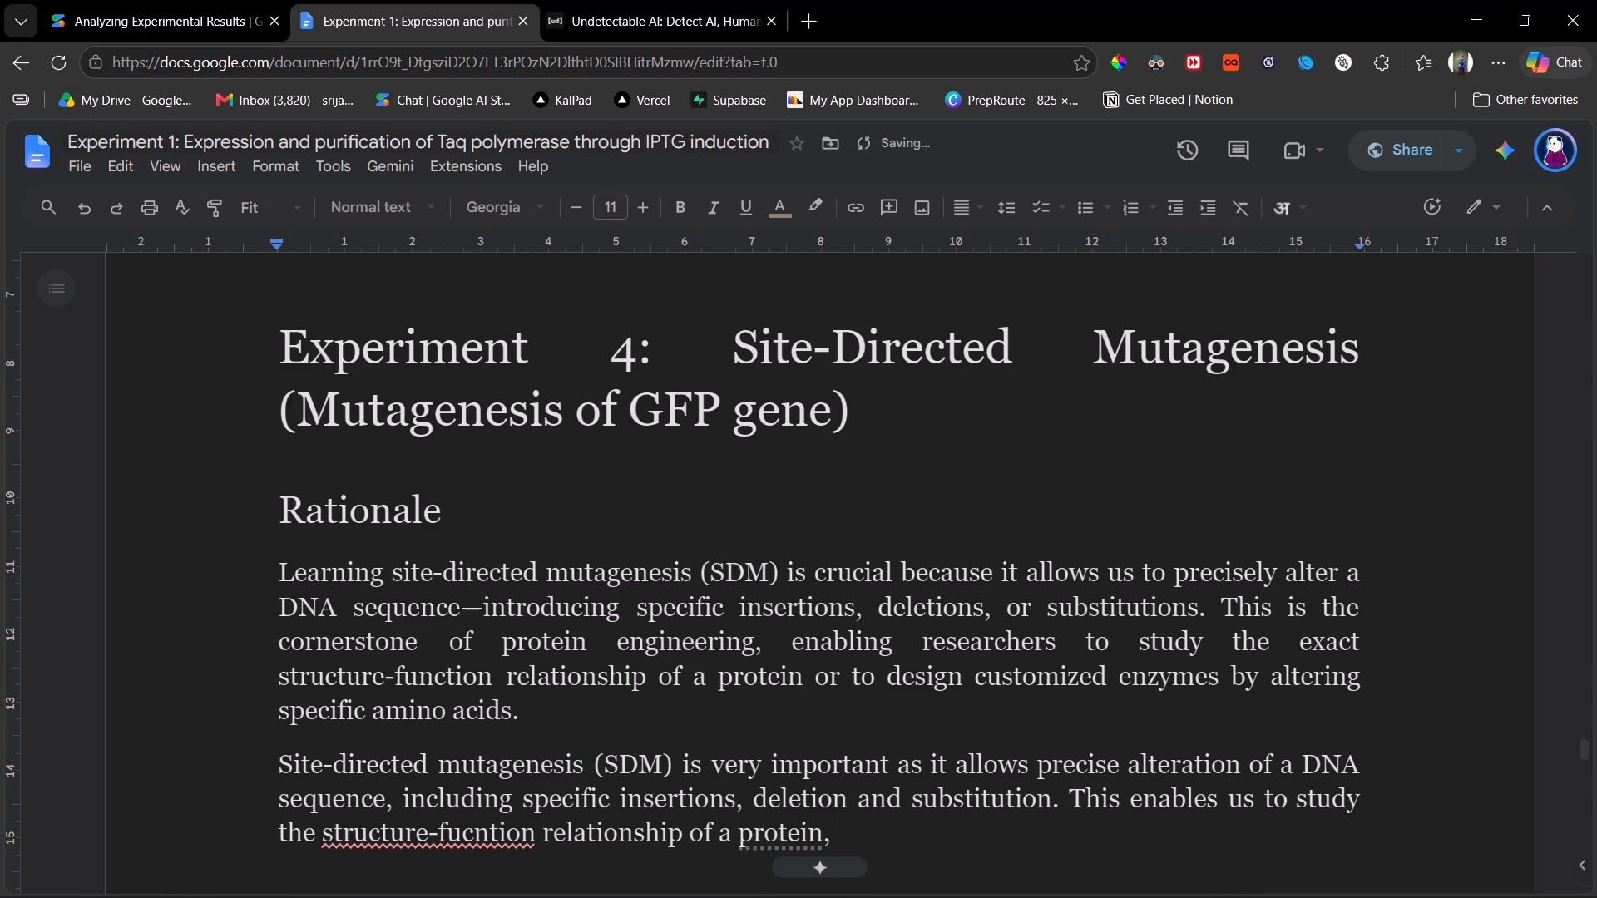
type("or help he")
key("BackSpace")
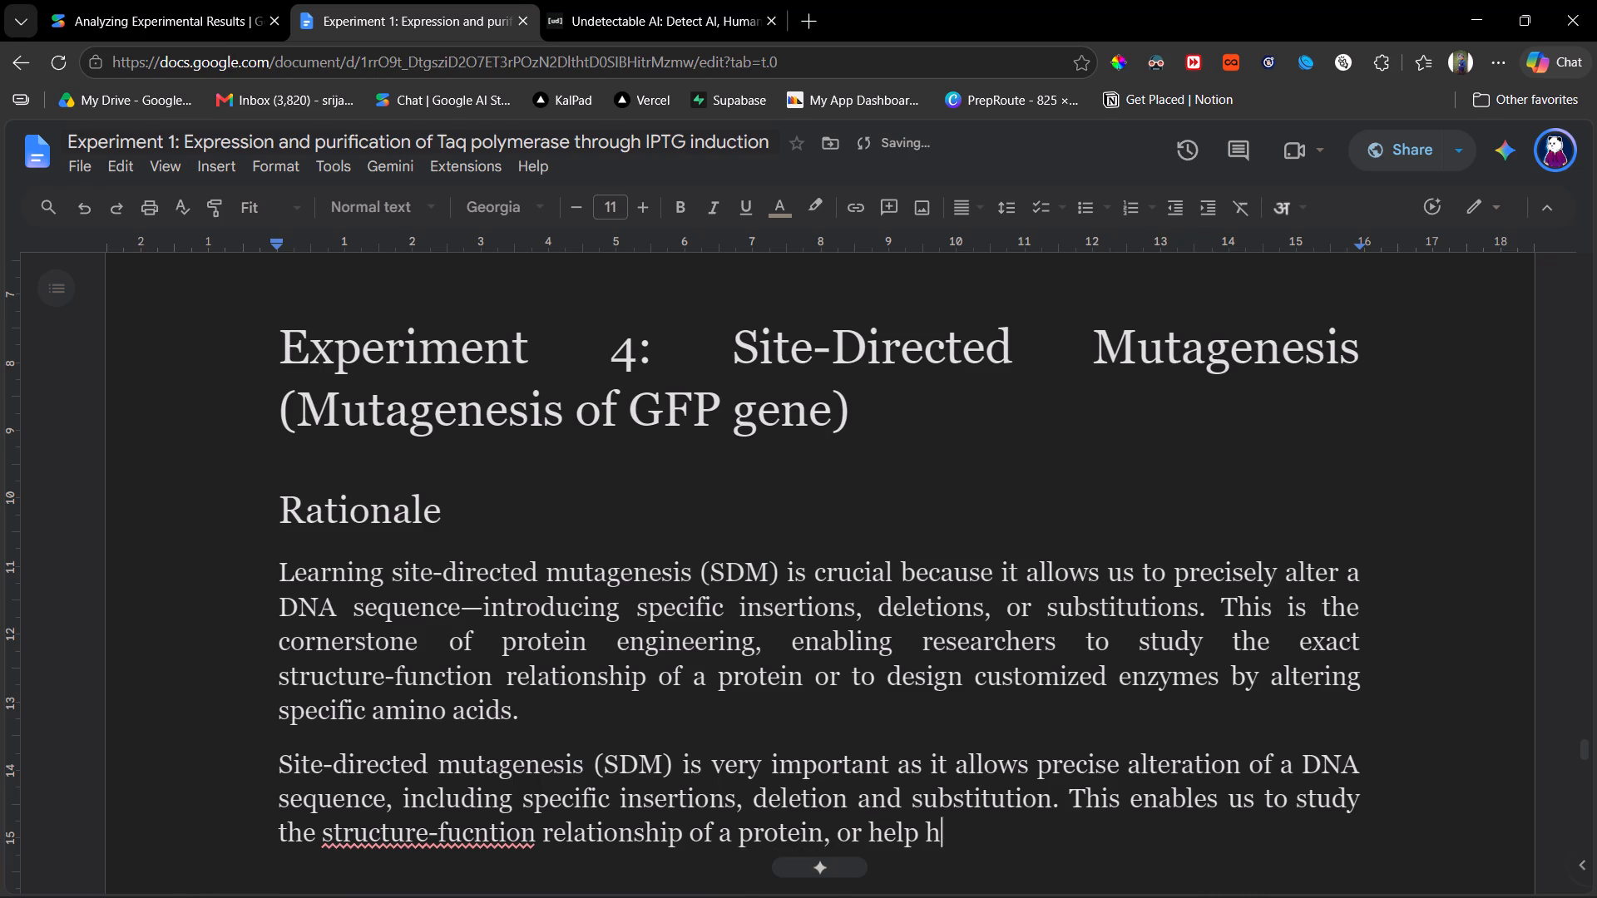
key("BackSpace")
type("us design")
key("space")
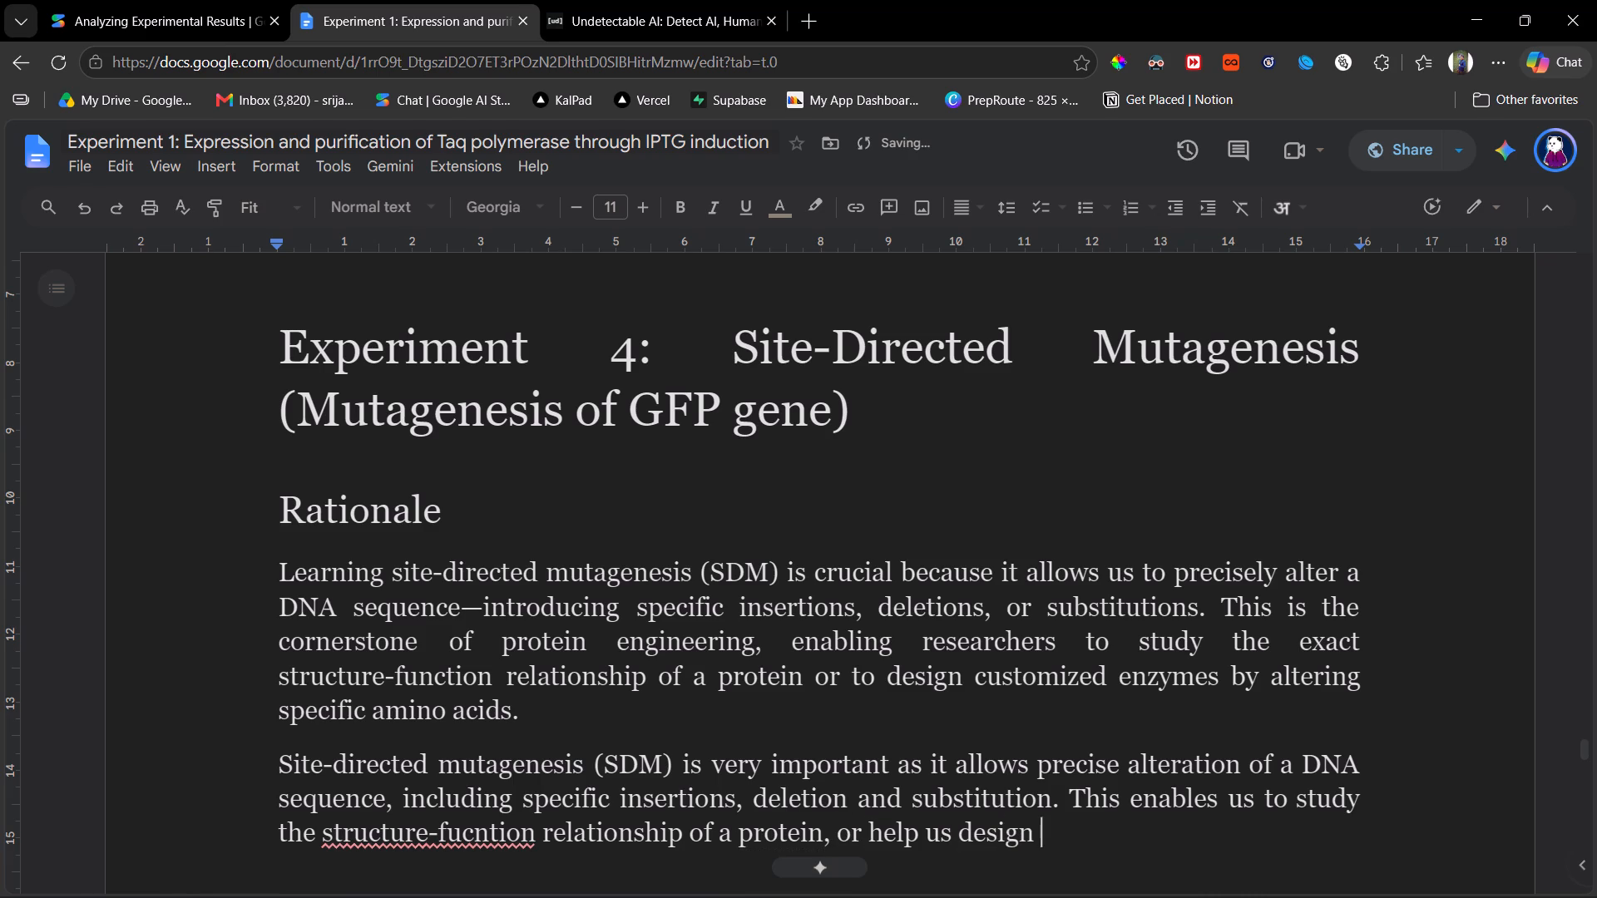
type("custo")
key("BackSpace")
type("omized enx")
key("BackSpace")
type("zye")
key("BackSpace")
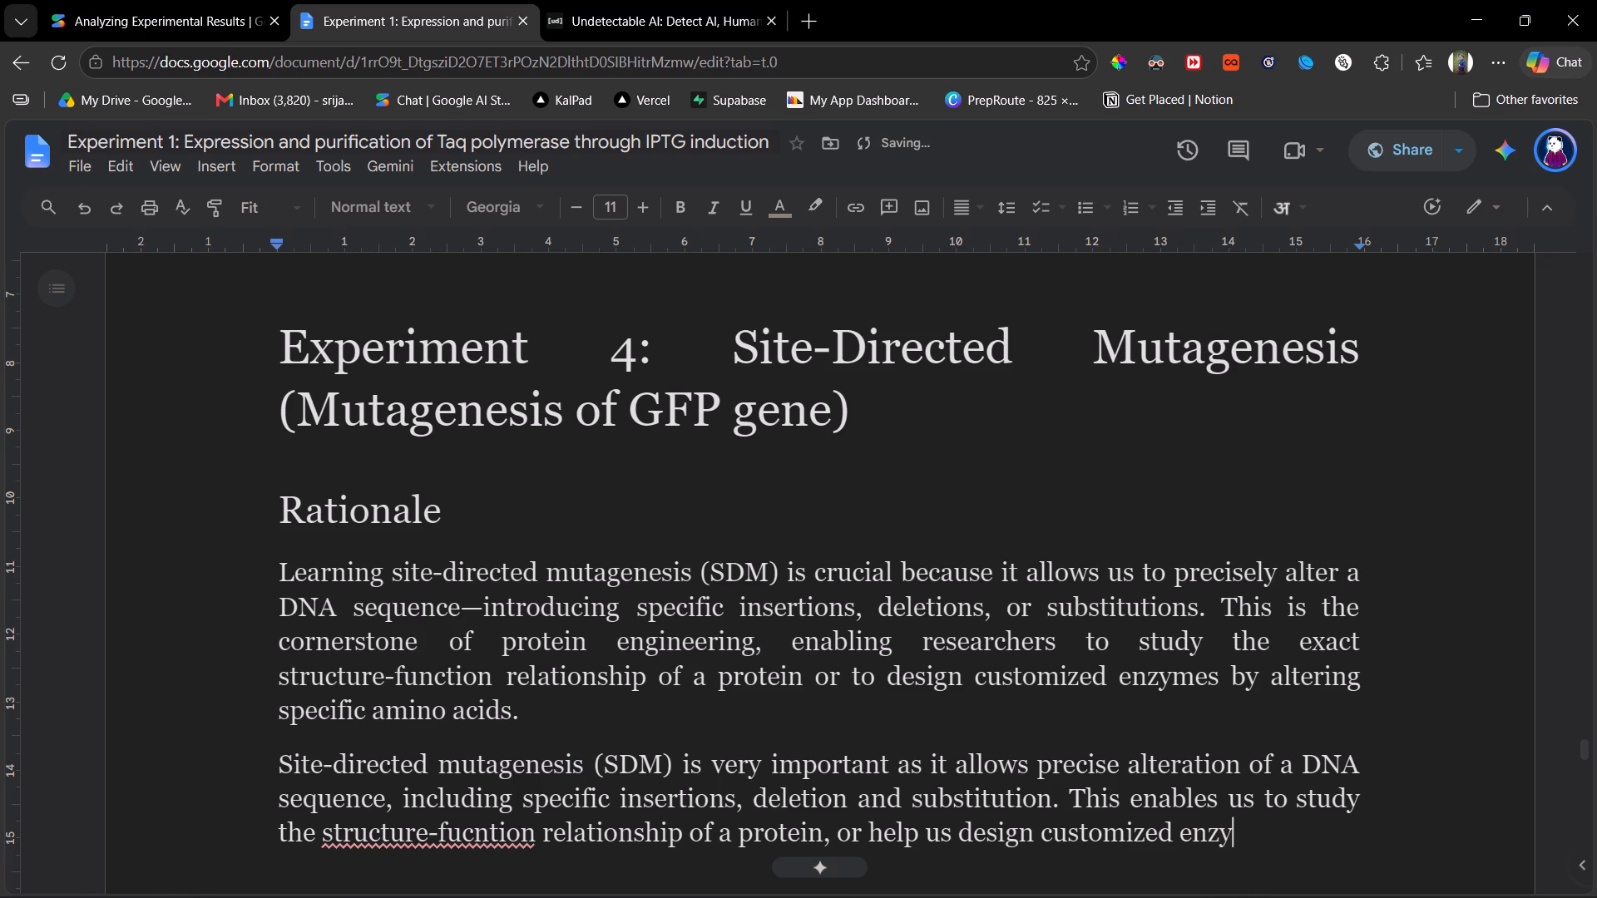
type("mes")
key("period")
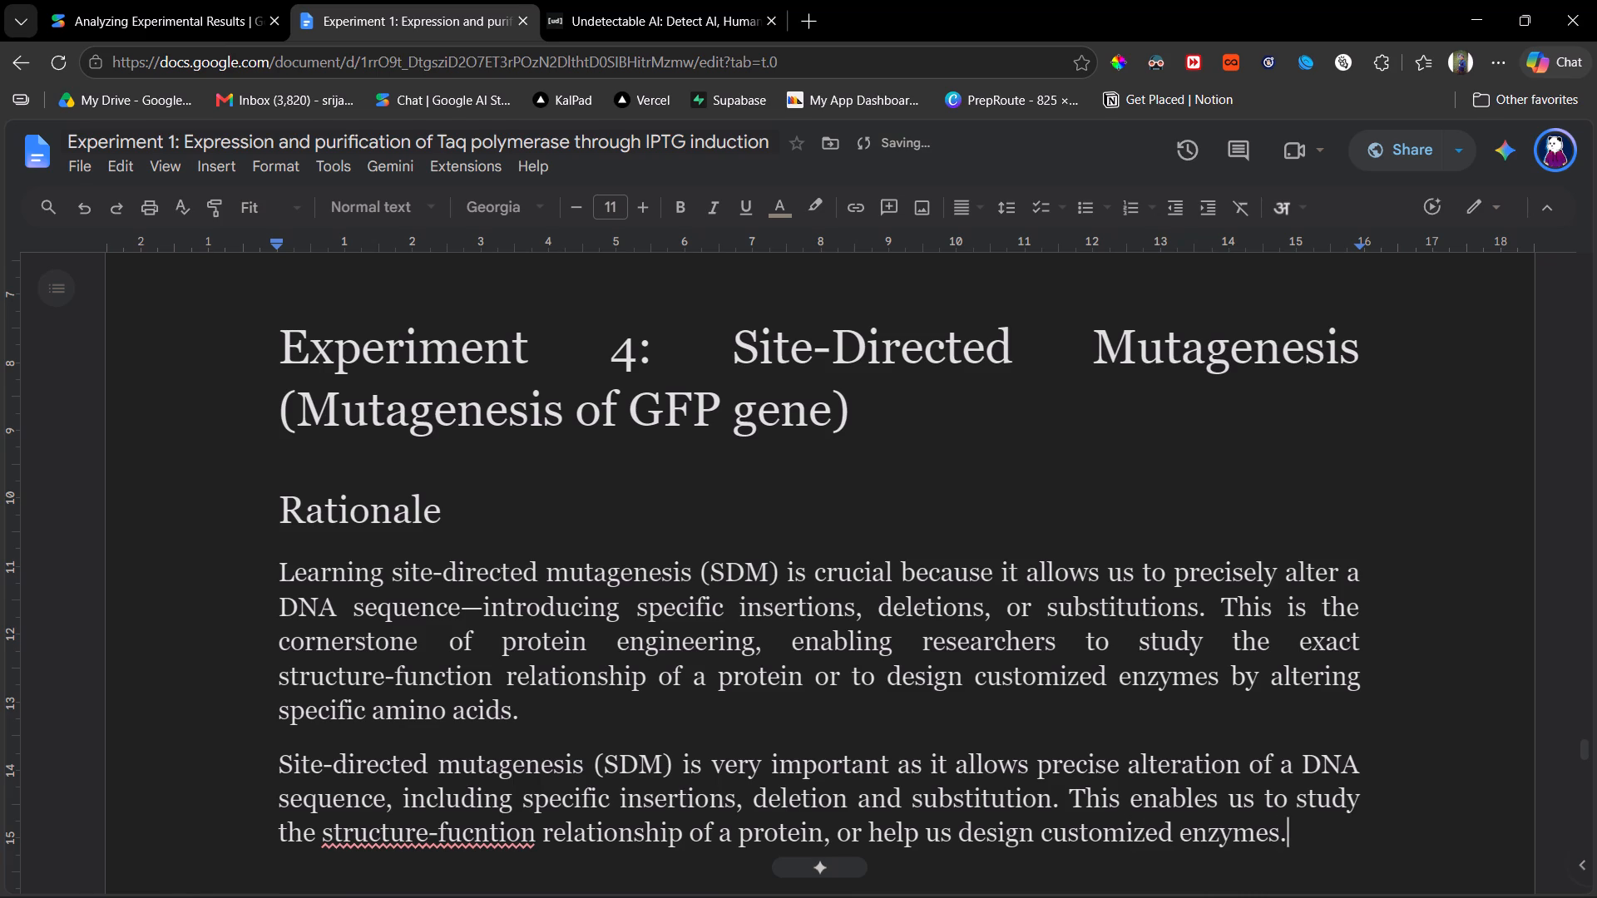
left_click(440, 837)
left_click(443, 797)
left_click_drag(570, 718, 48, 595)
key("BackSpace")
key("BackSpace")
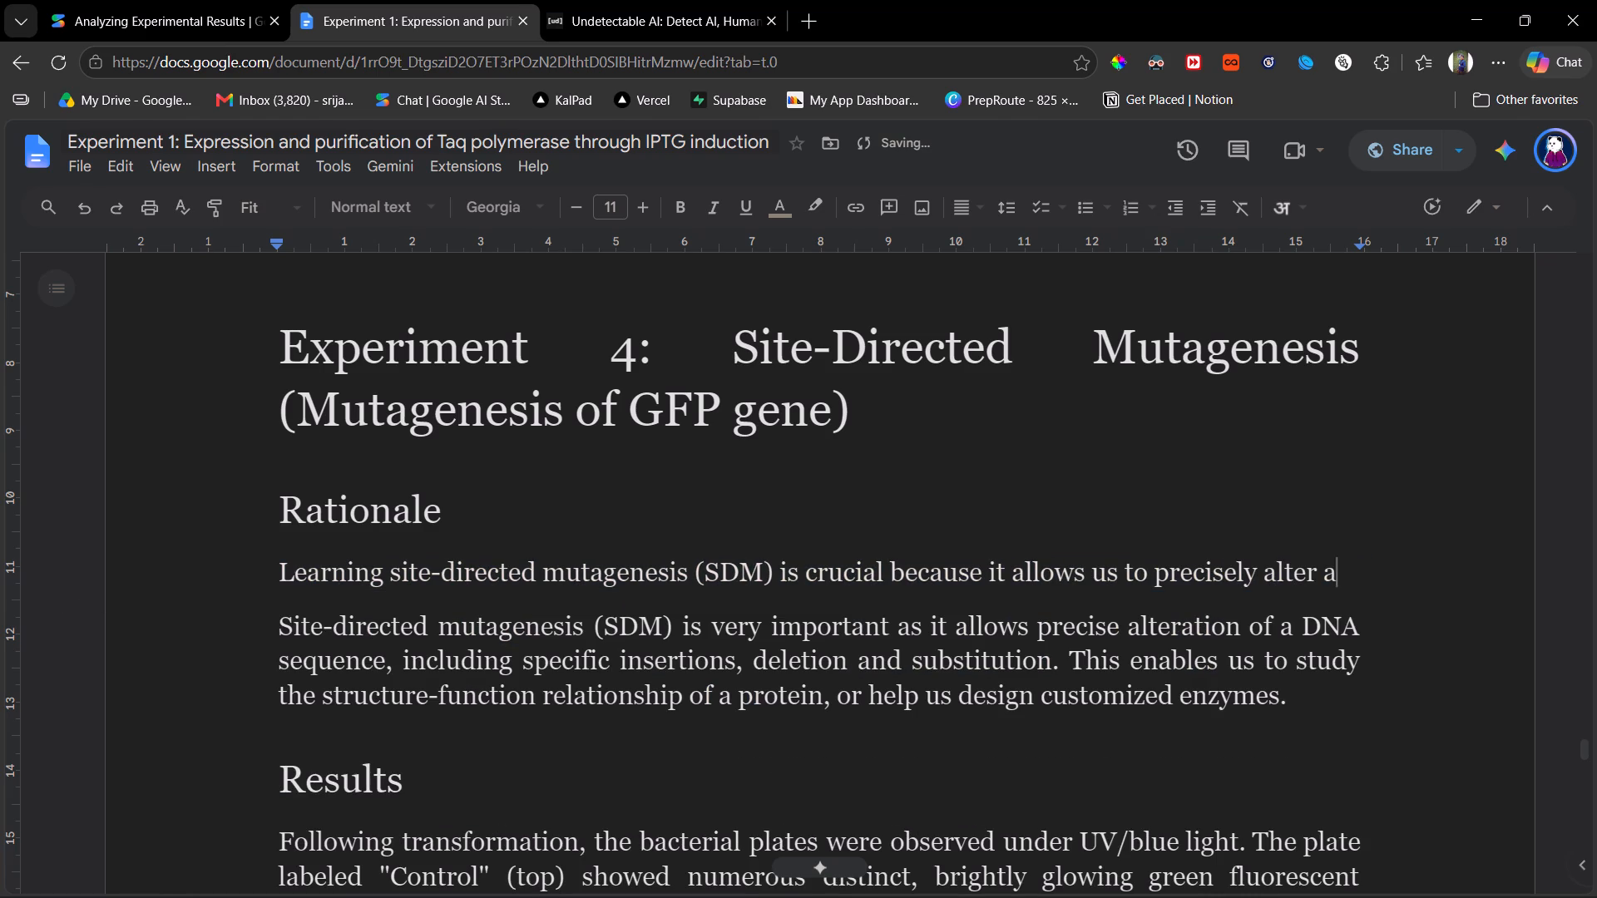
key("BackSpace")
key("BackSpace")
key("BackSpace")
key("BackSpace")
key("BackSpace")
key("BackSpace")
key("BackSpace")
key("BackSpace")
key("BackSpace")
key("BackSpace")
key("BackSpace")
key("BackSpace")
key("BackSpace")
key("BackSpace")
key("BackSpace")
key("BackSpace")
key("BackSpace")
key("BackSpace")
key("BackSpace")
key("BackSpace")
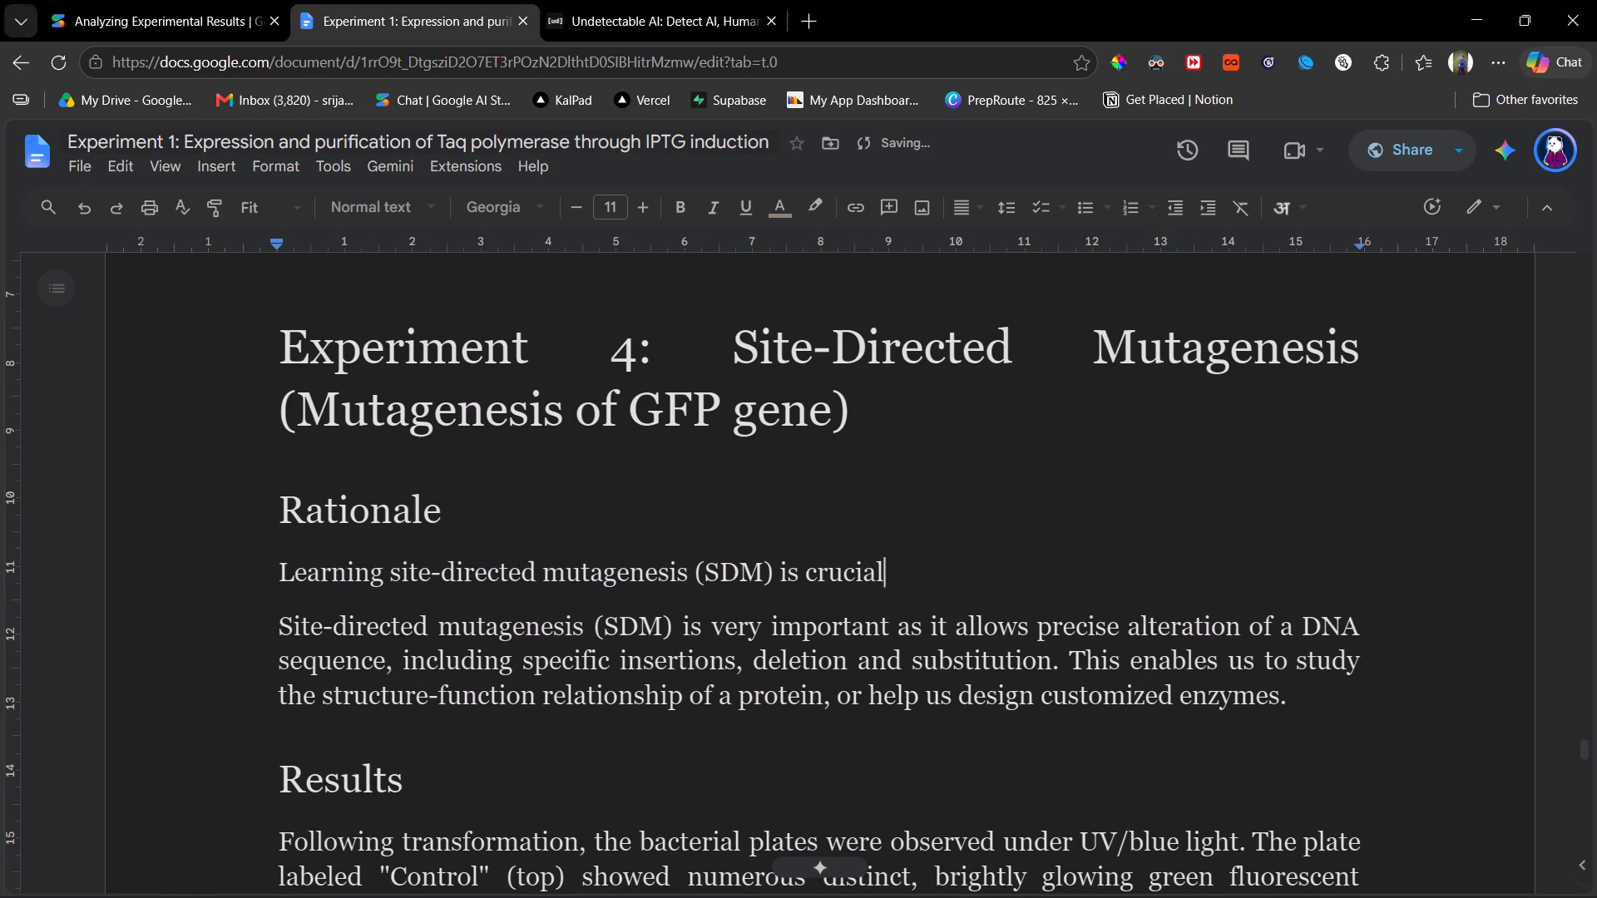
key("BackSpace")
key("BackSpace")
key("BackSpace")
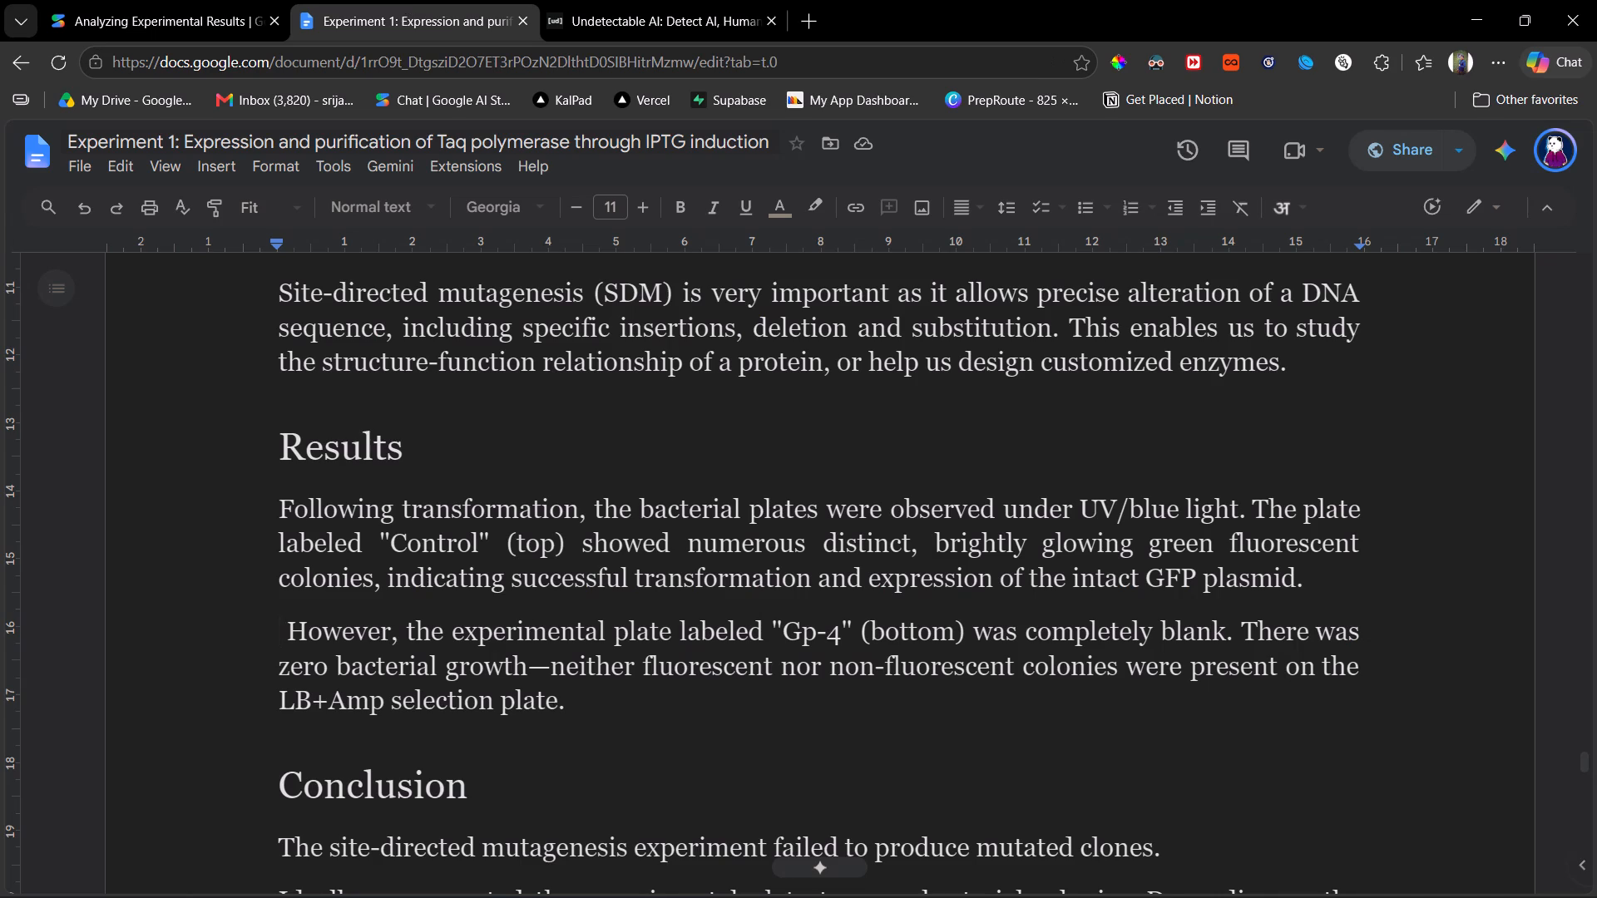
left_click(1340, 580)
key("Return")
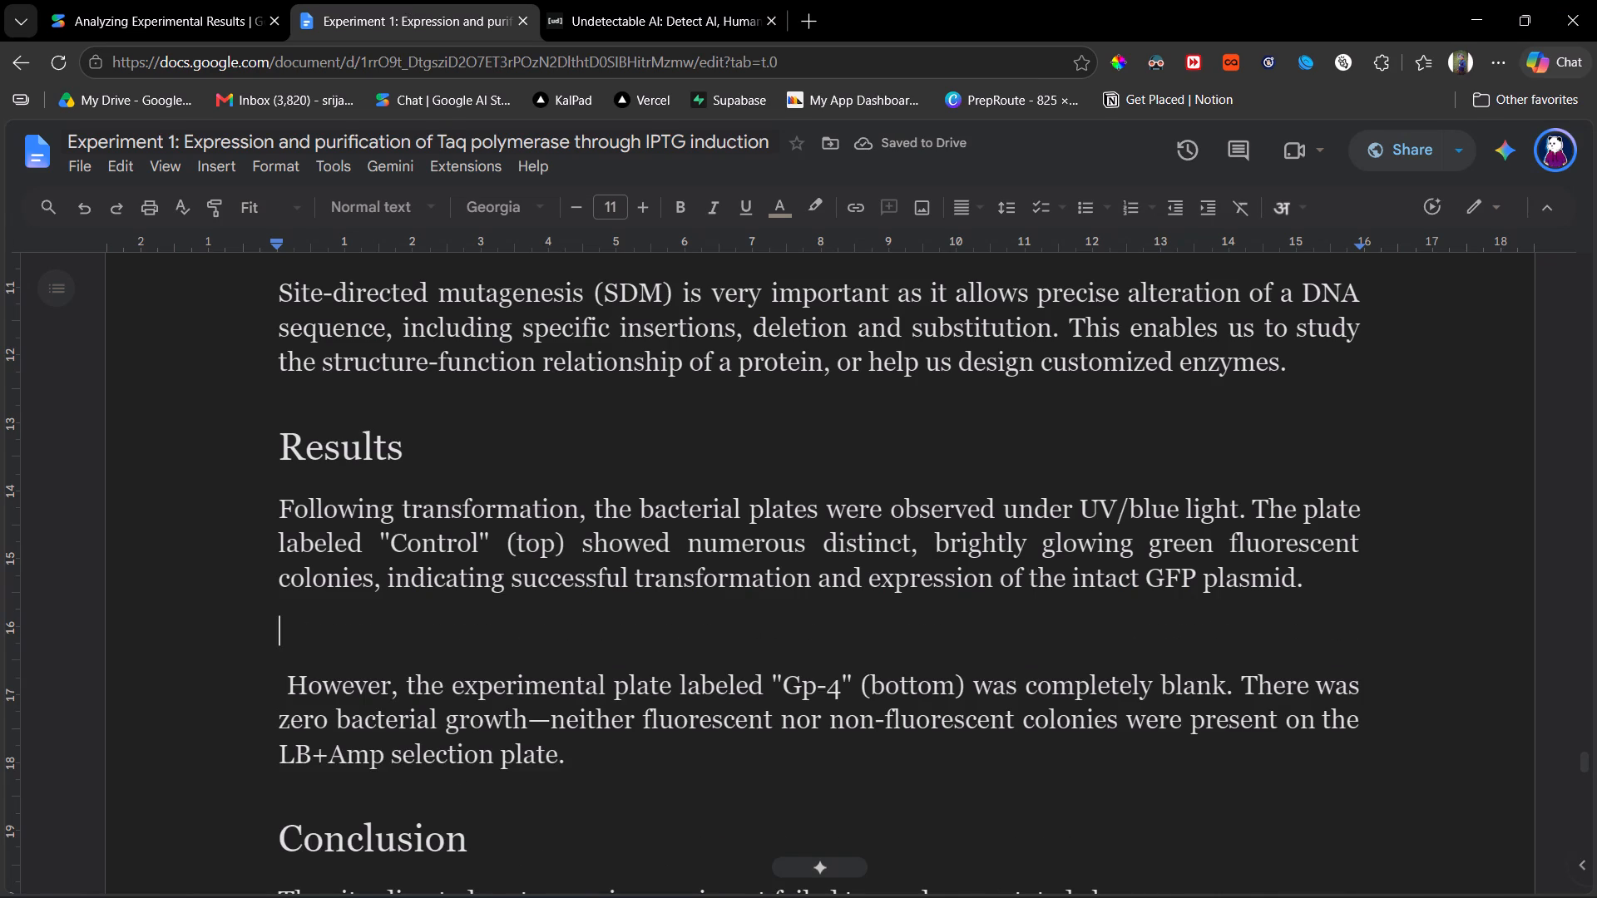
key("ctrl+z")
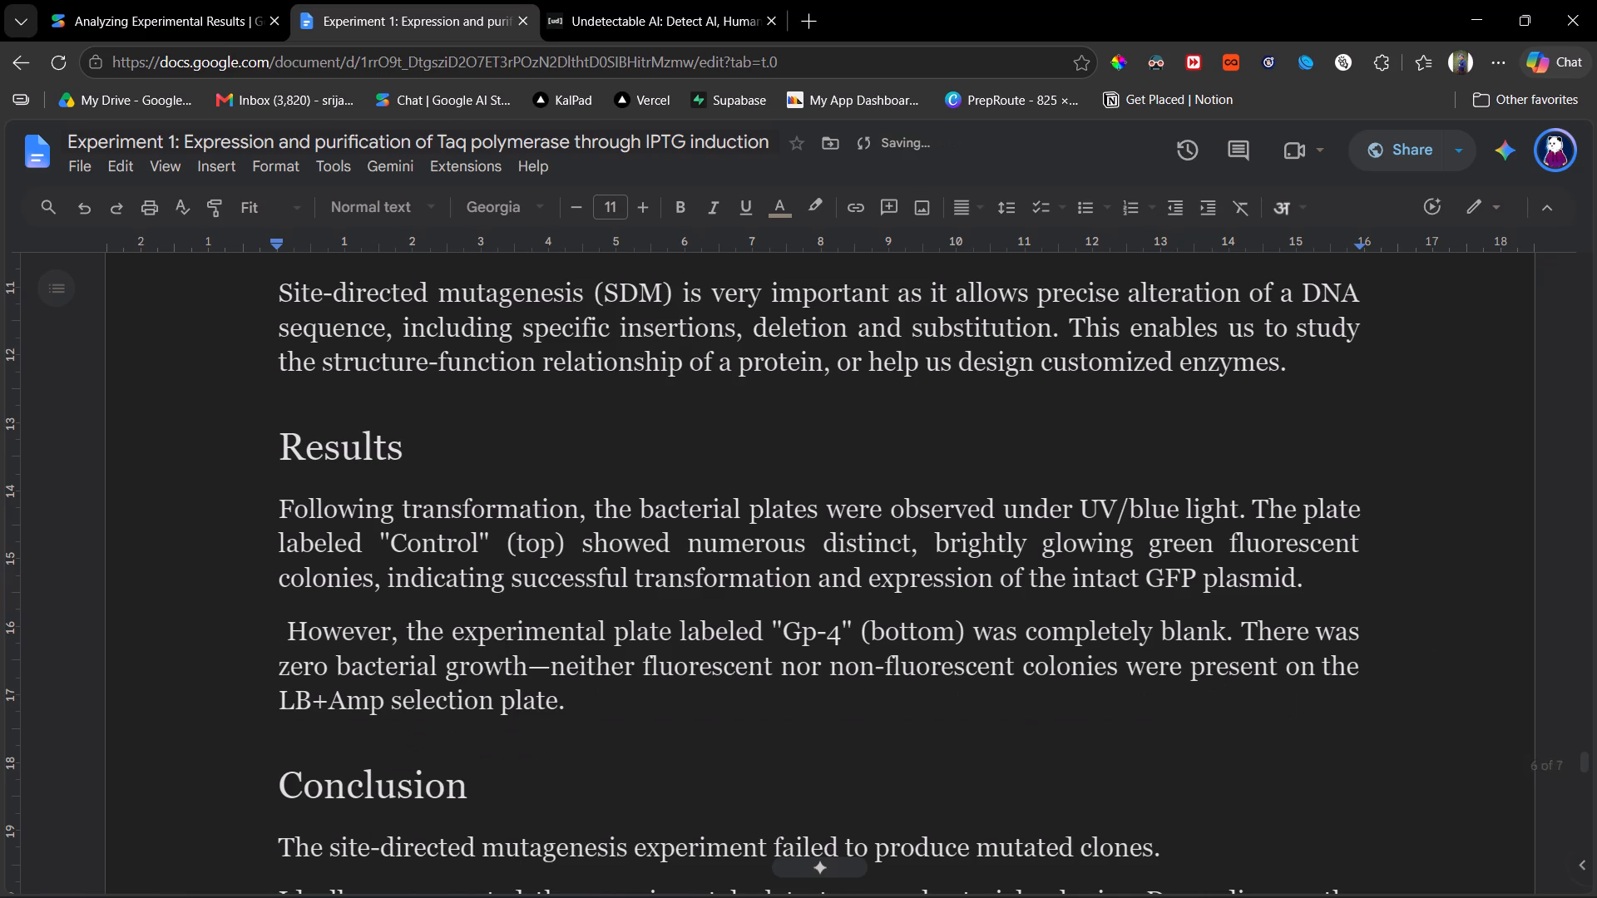
Start a new paragraph at the end of Experiment 4's Results text: "After transformation, the plates were observed under UV light".
left_click(929, 707)
key("Return")
key("Return")
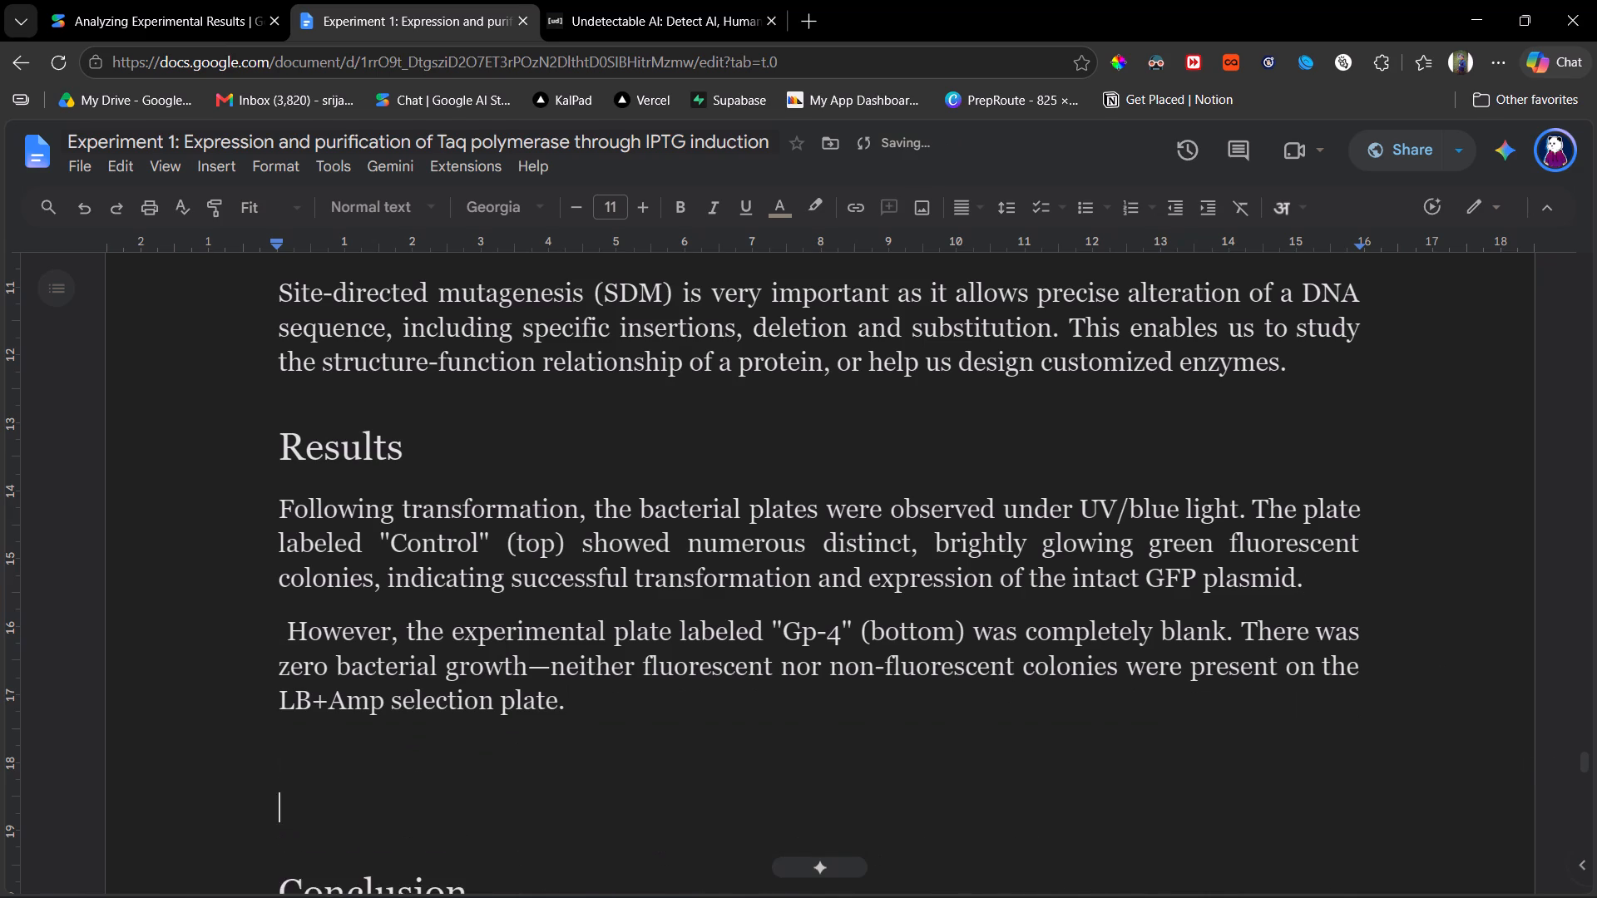
key("BackSpace")
type("After transformato")
key("BackSpace")
type("ion,")
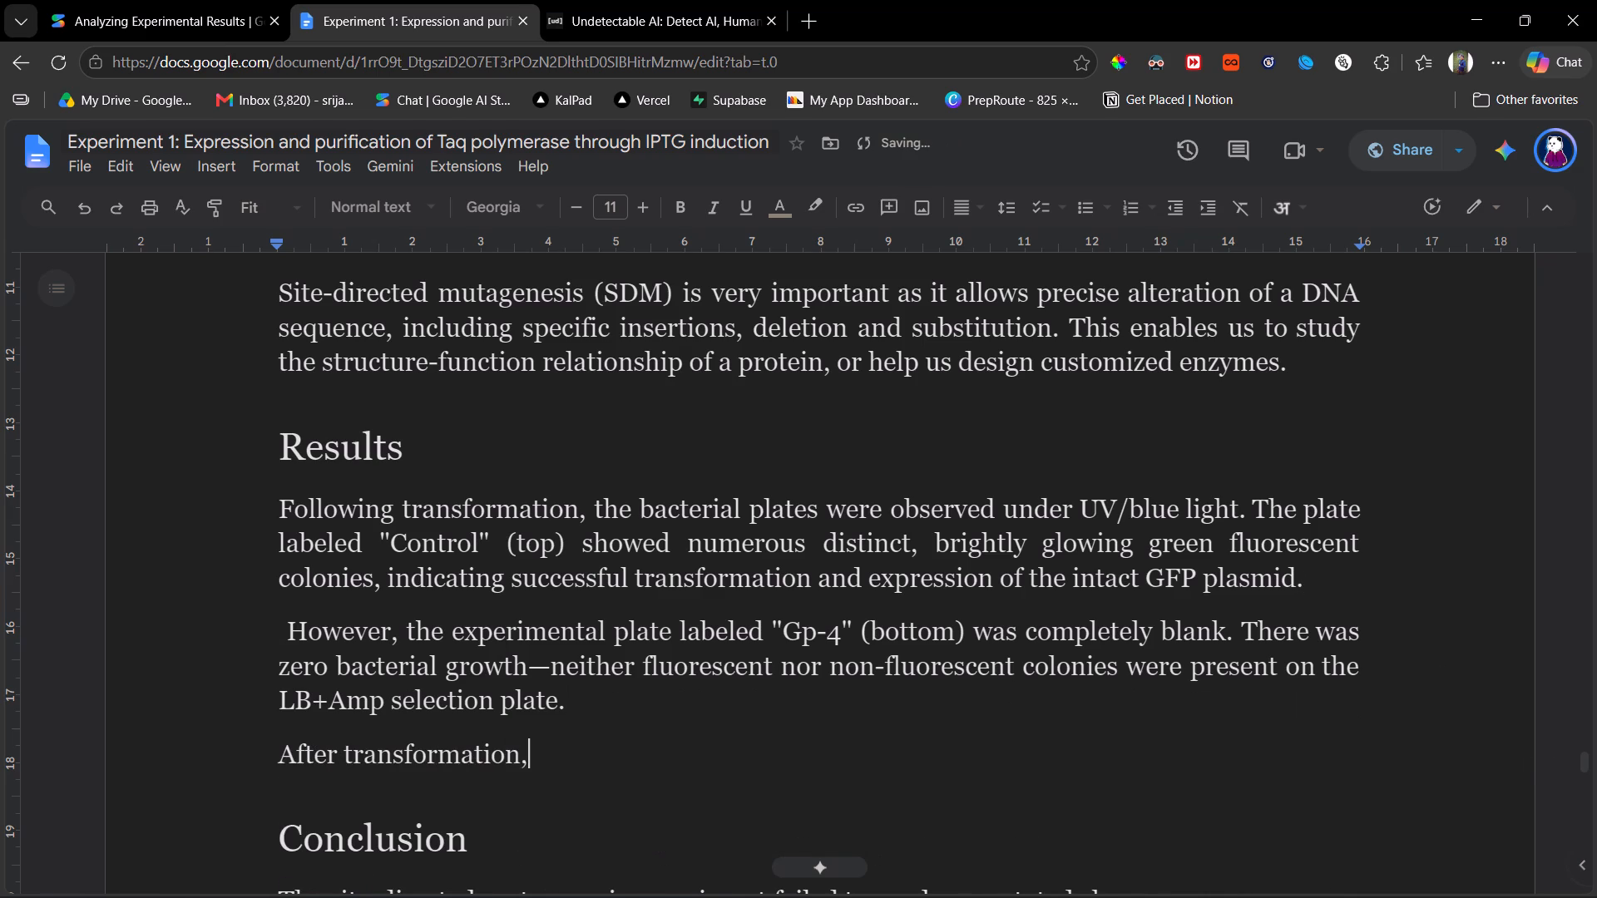
key("space")
type("the")
key("space")
type("plates were observed")
key("space")
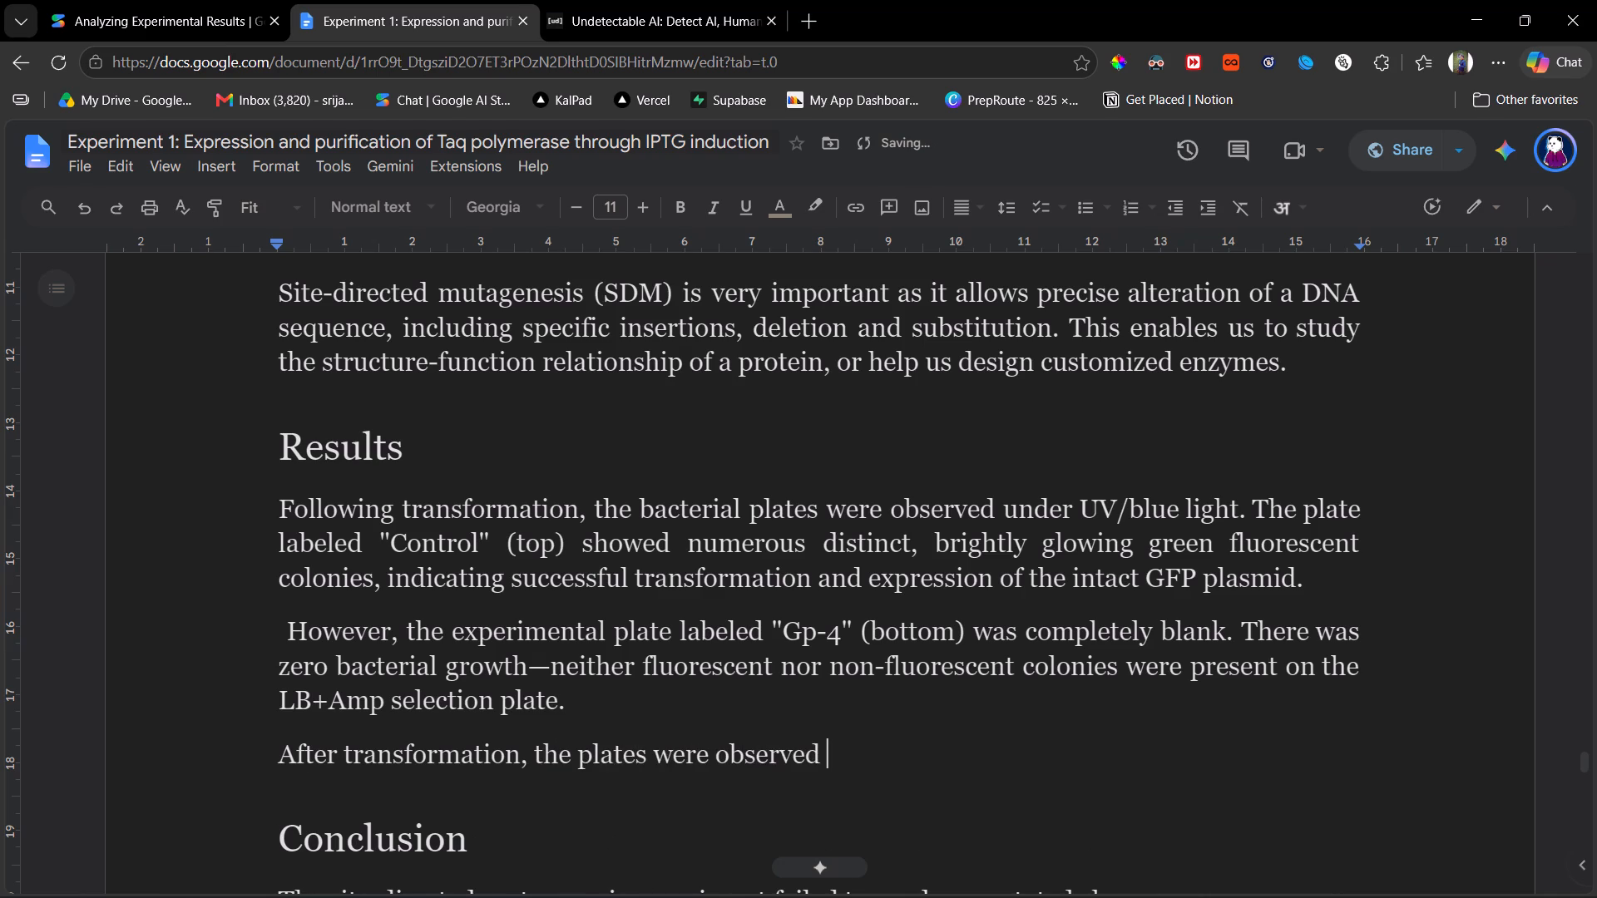
type("under UV")
key("space")
type("light")
type(",")
key("space")
key("BackSpace")
key("BackSpace")
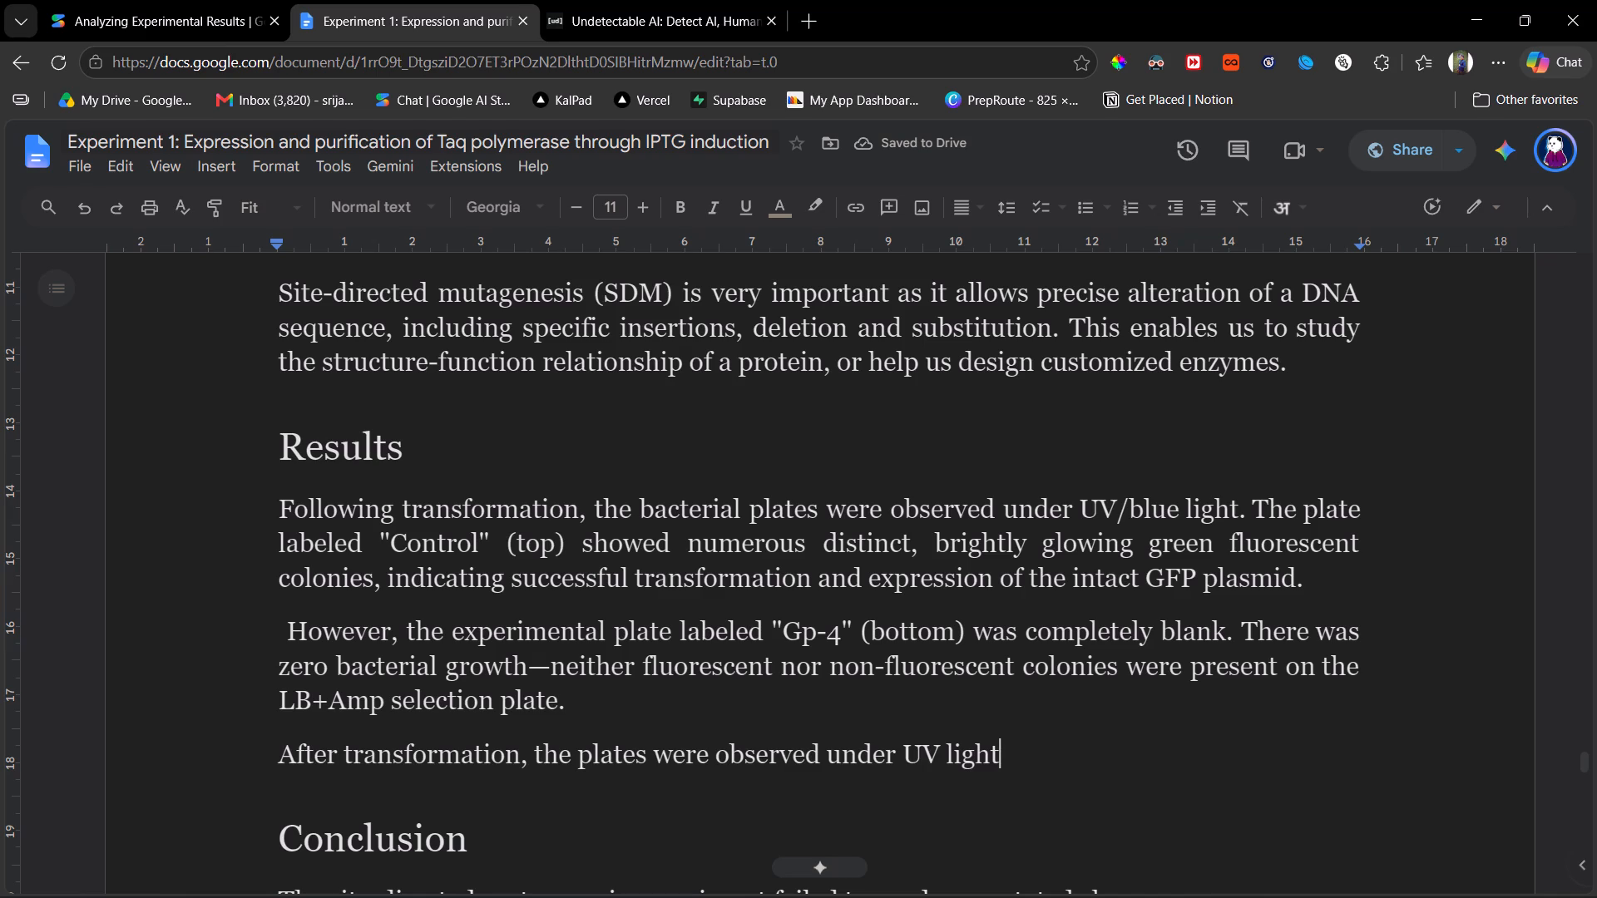
Continue the new Results sentence with "and numerous brightly glowing green colonies were seen in the "Control" plate".
key("space")
type("and")
key("space")
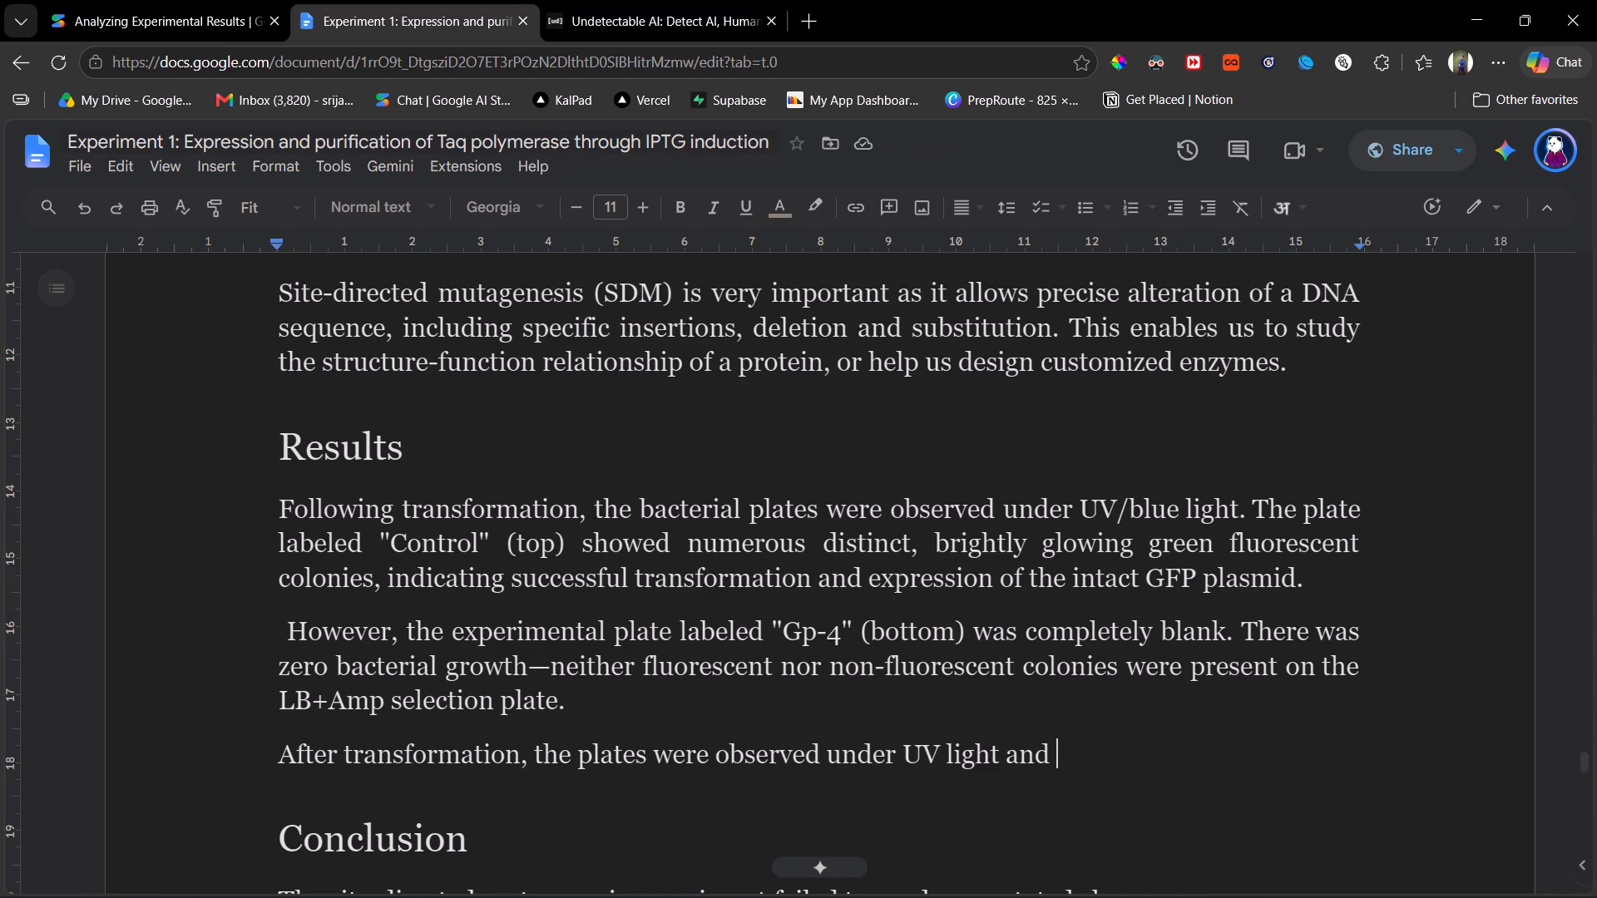
type("numerous d")
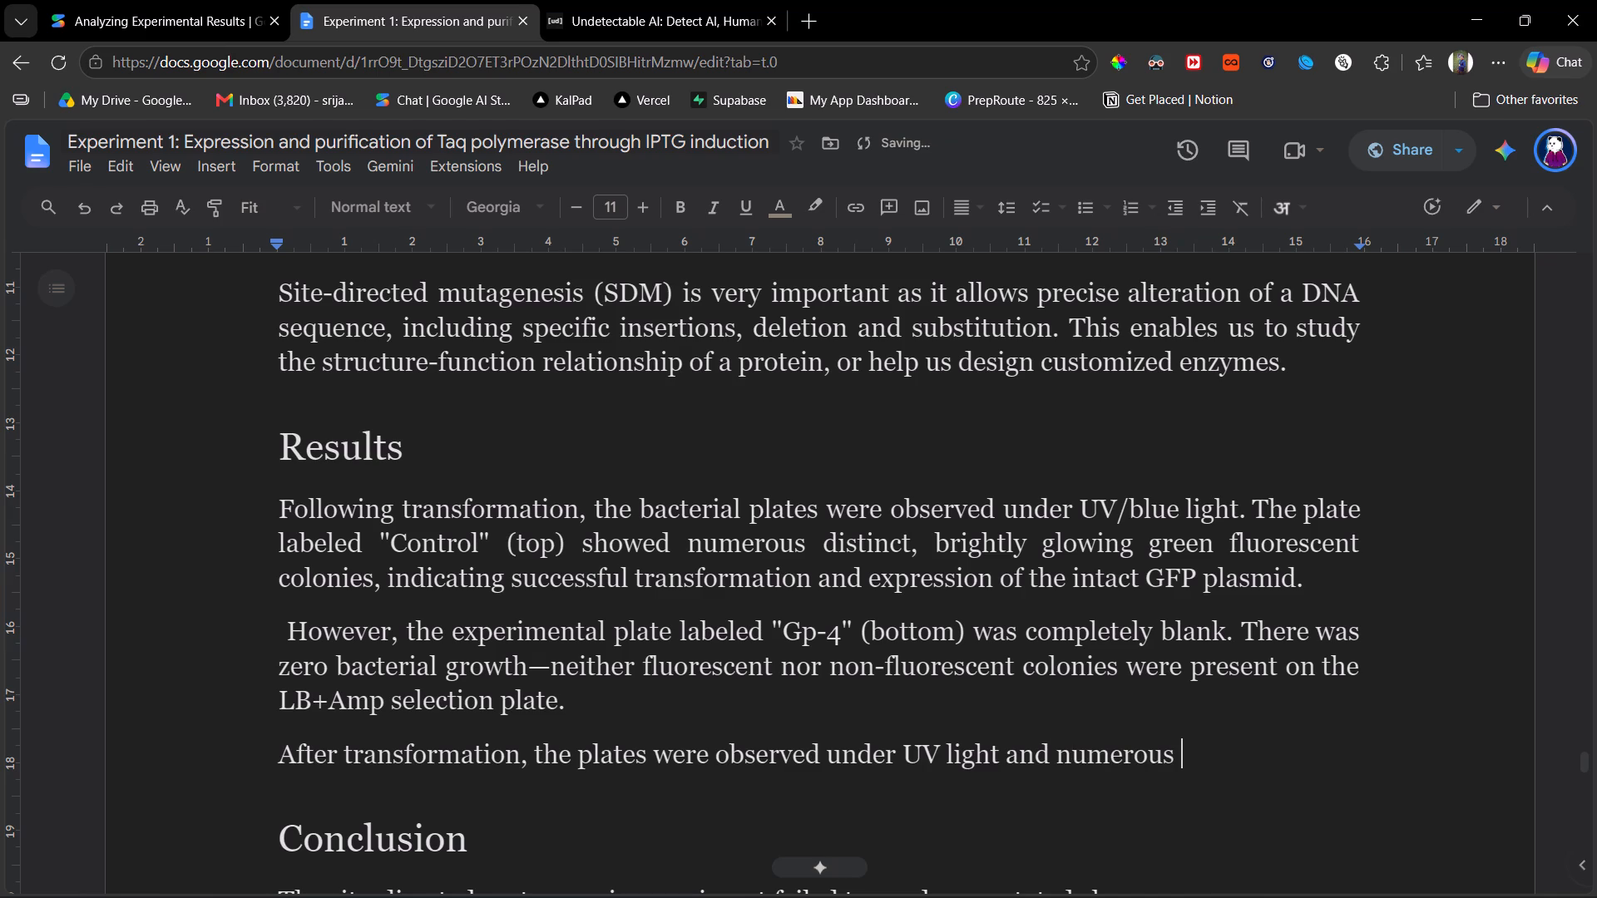
key("BackSpace")
type("brightly")
key("space")
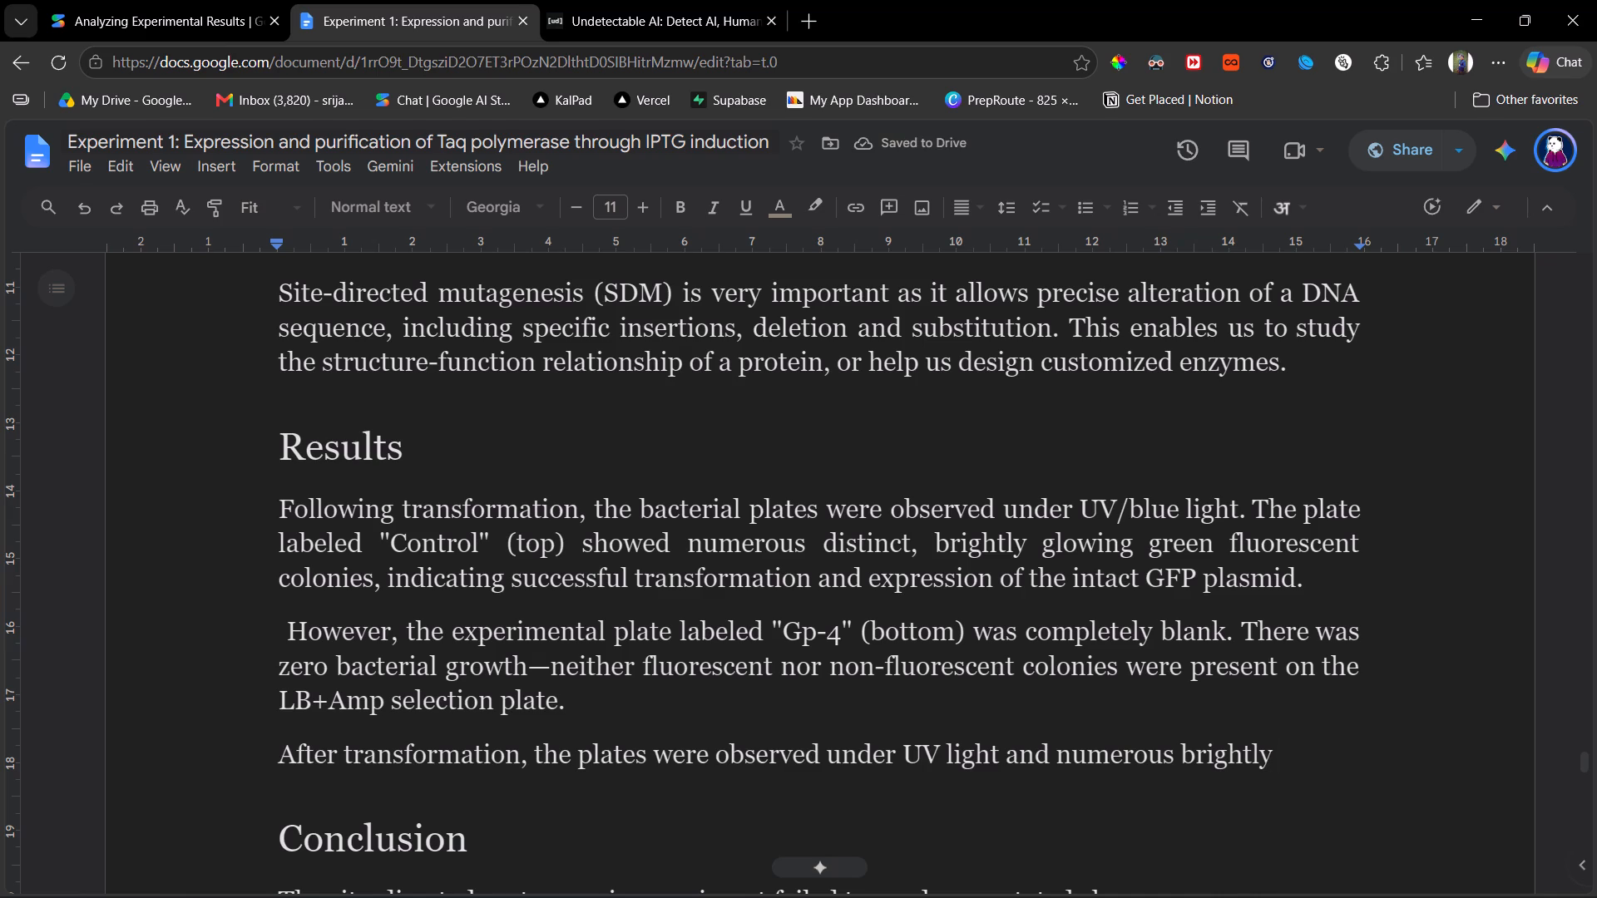
key("g")
type("lowing green")
key("space")
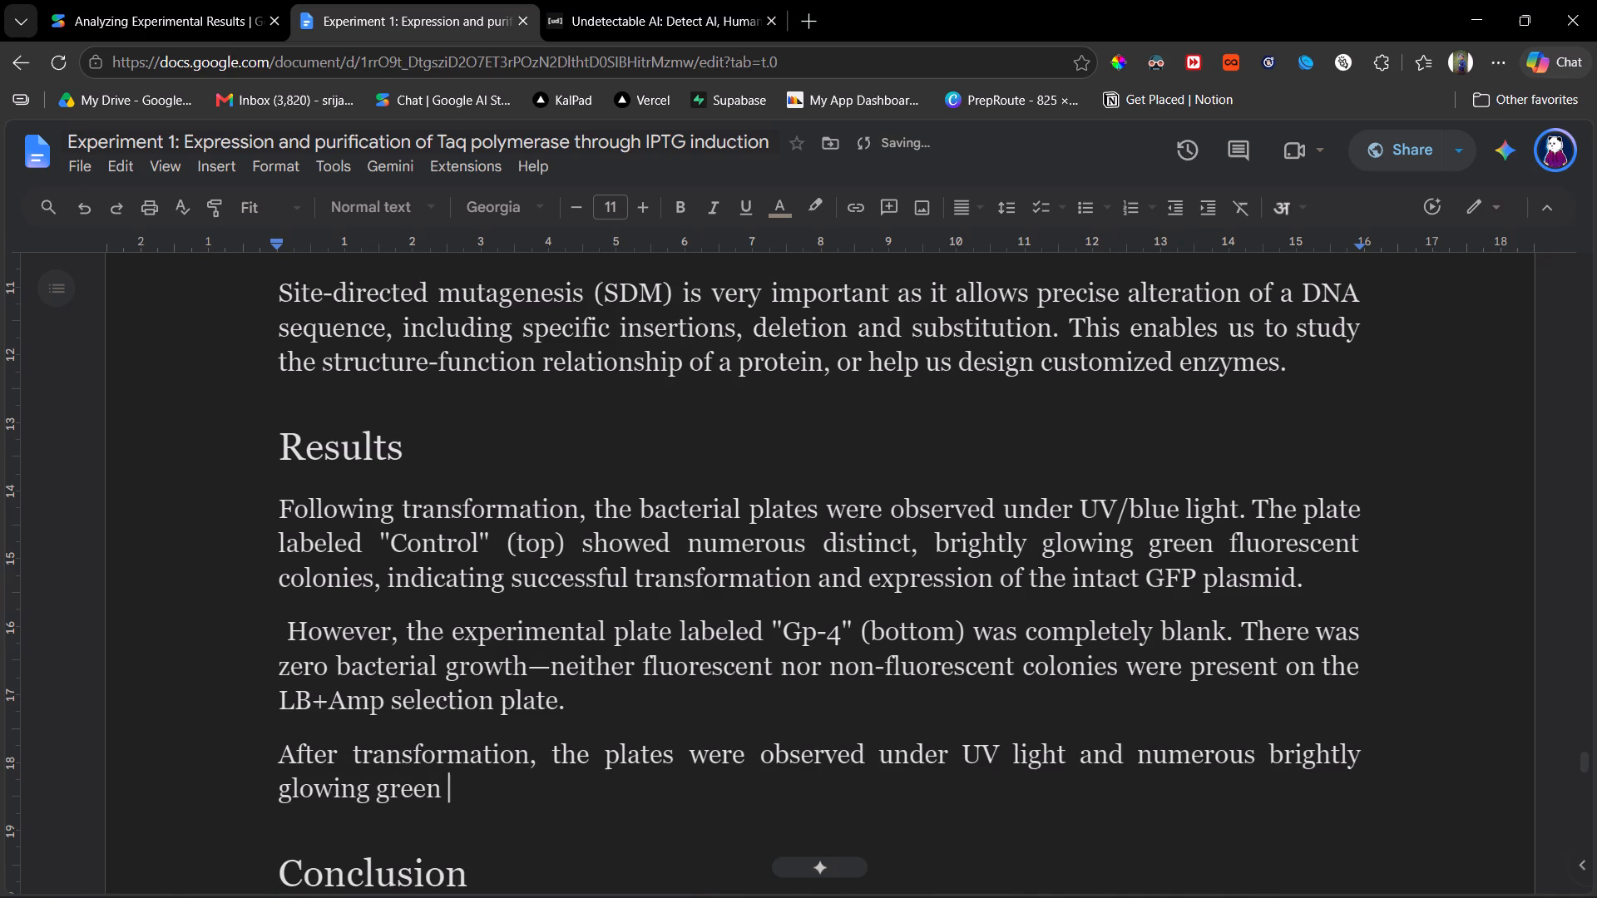
type("colonies")
key("space")
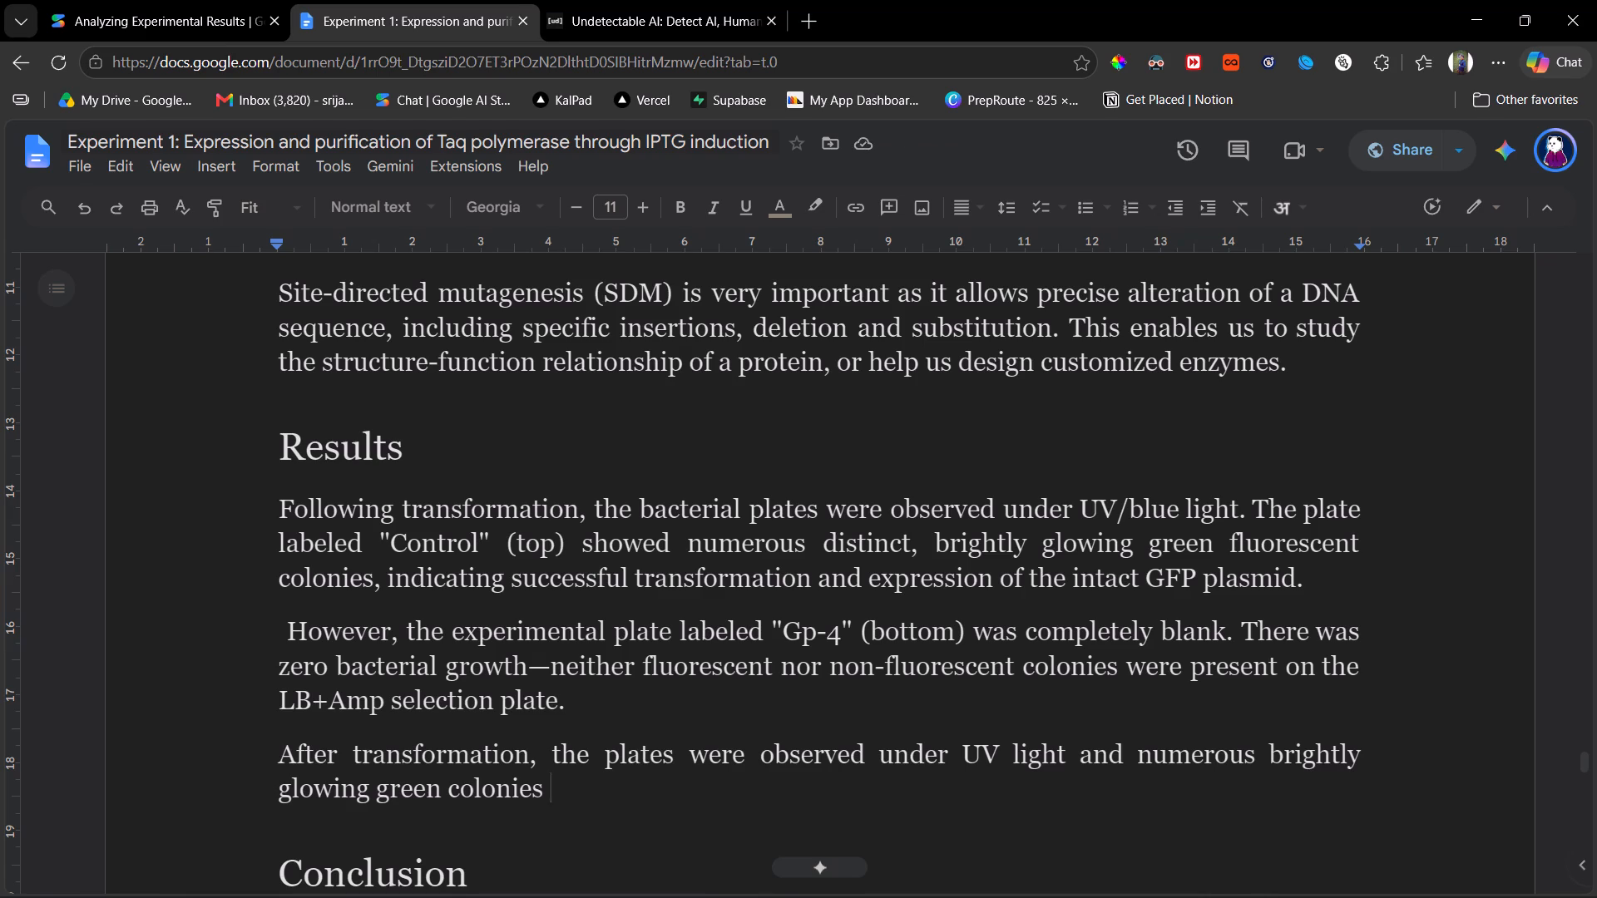
type("were seen in the")
key("space")
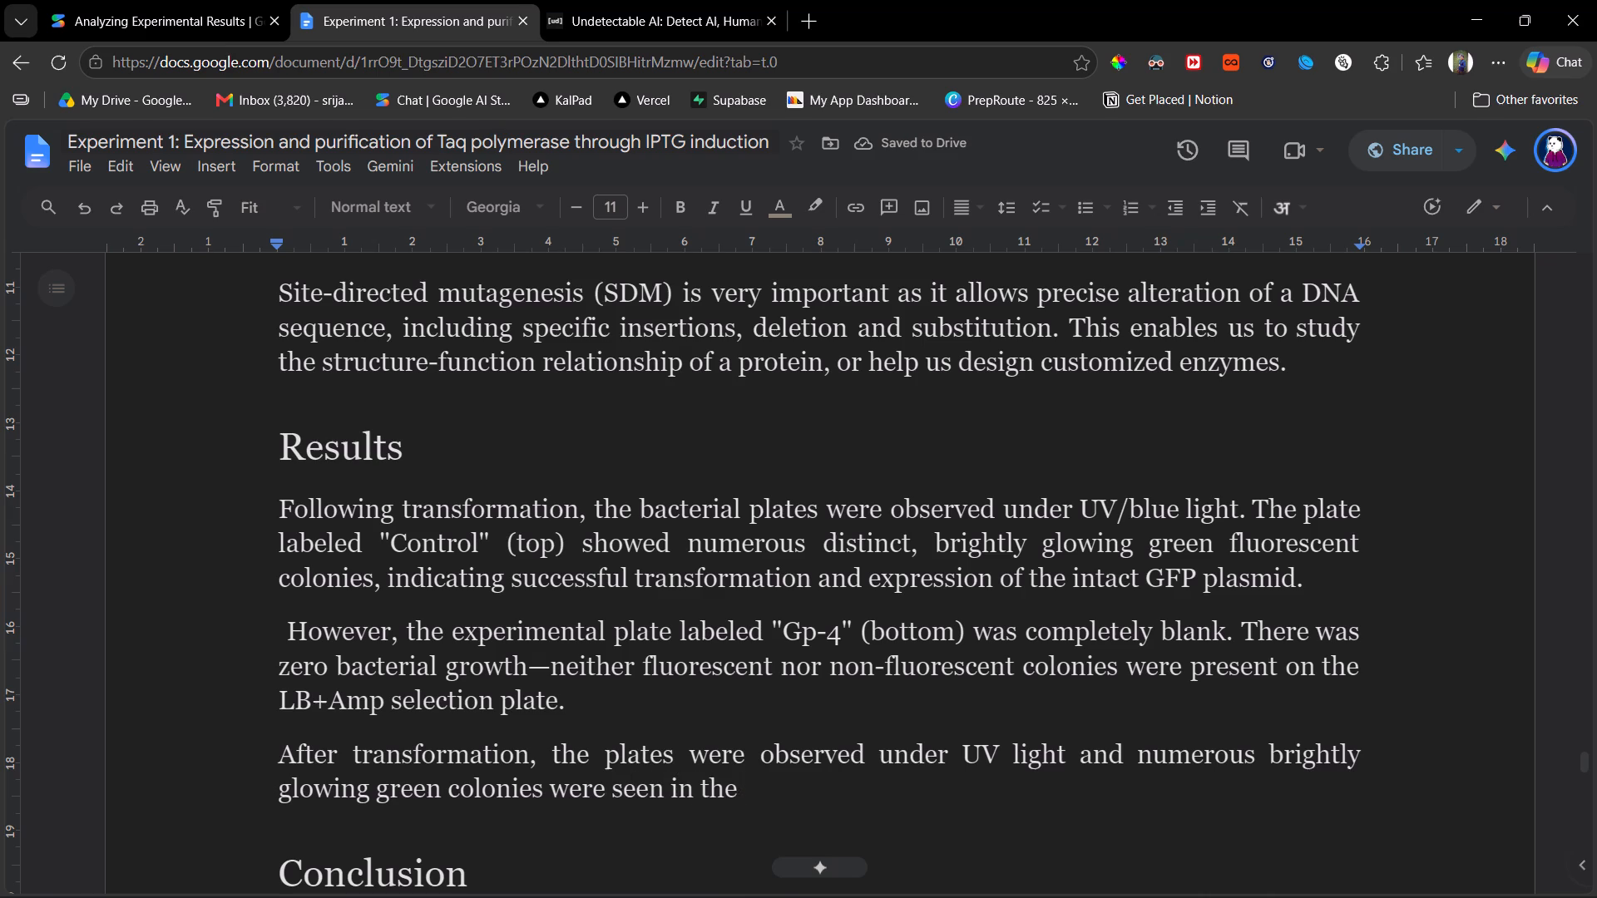
type("\"Control\"")
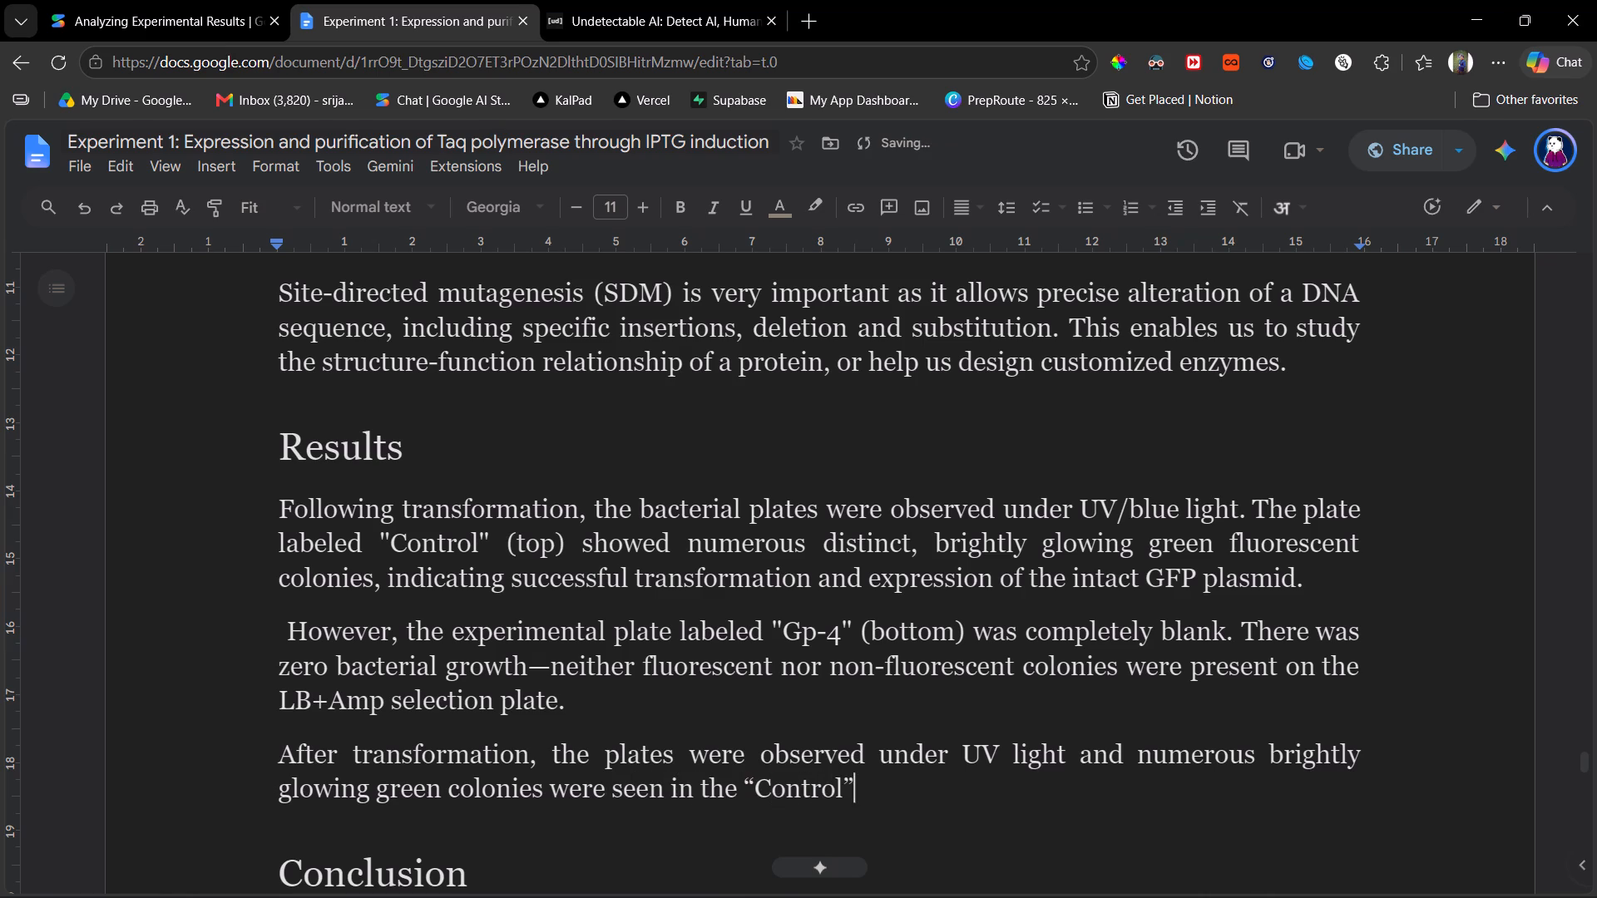
key("space")
type("plate")
Extend the new Results sentence with ", indicating that the transformation is successful and".
type(", indicating that the")
key("space")
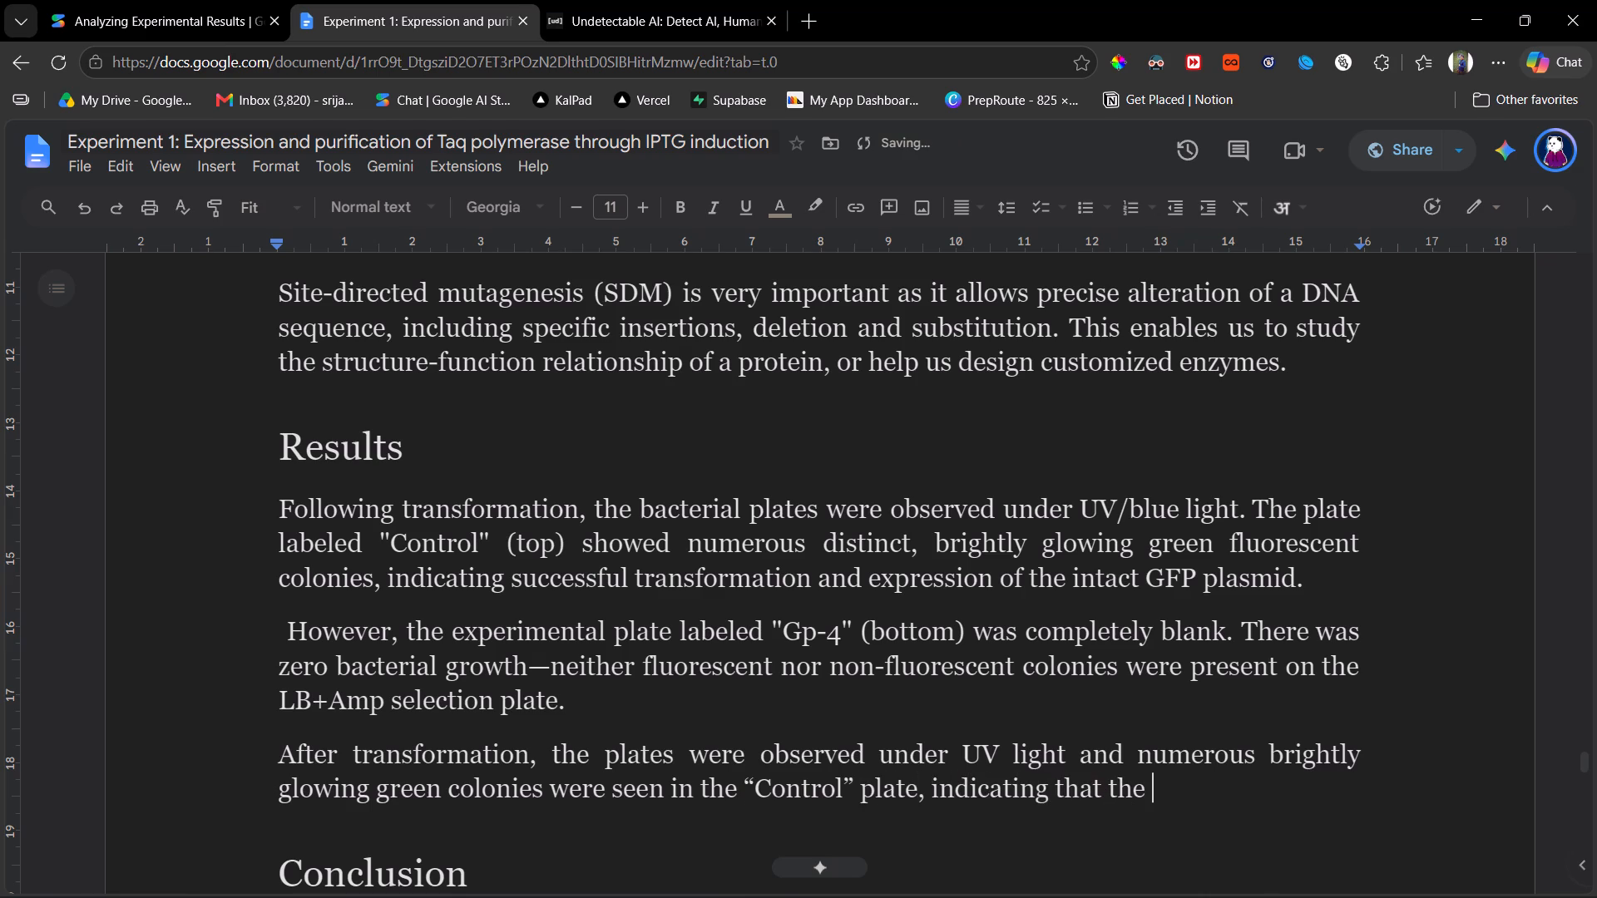
type("transformation")
key("space")
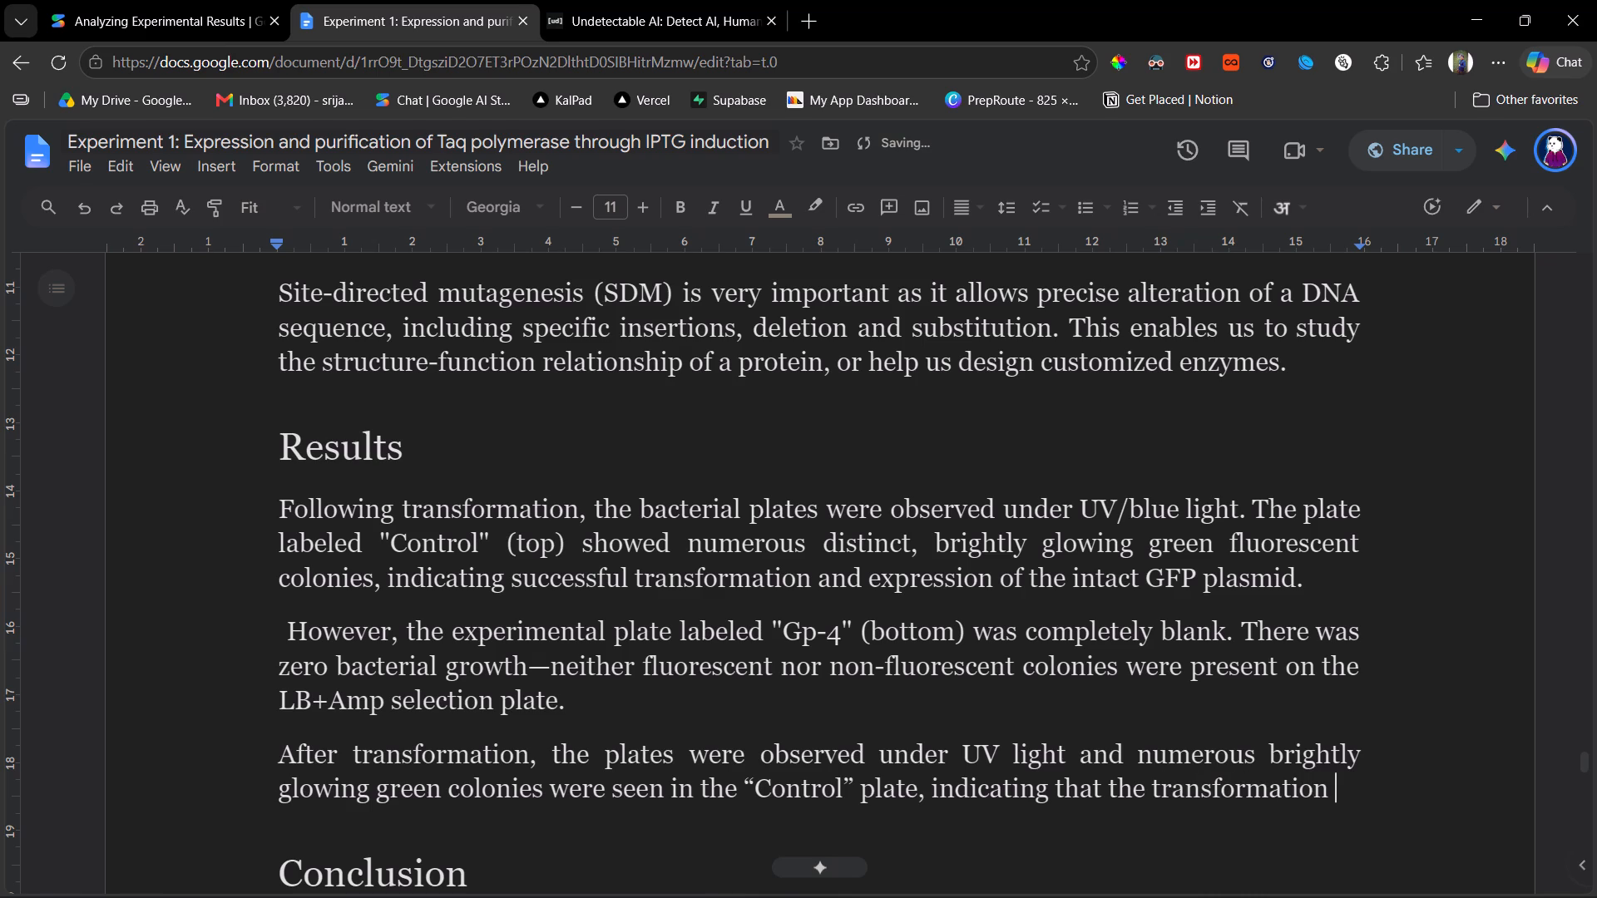
type("is successful and")
key("space")
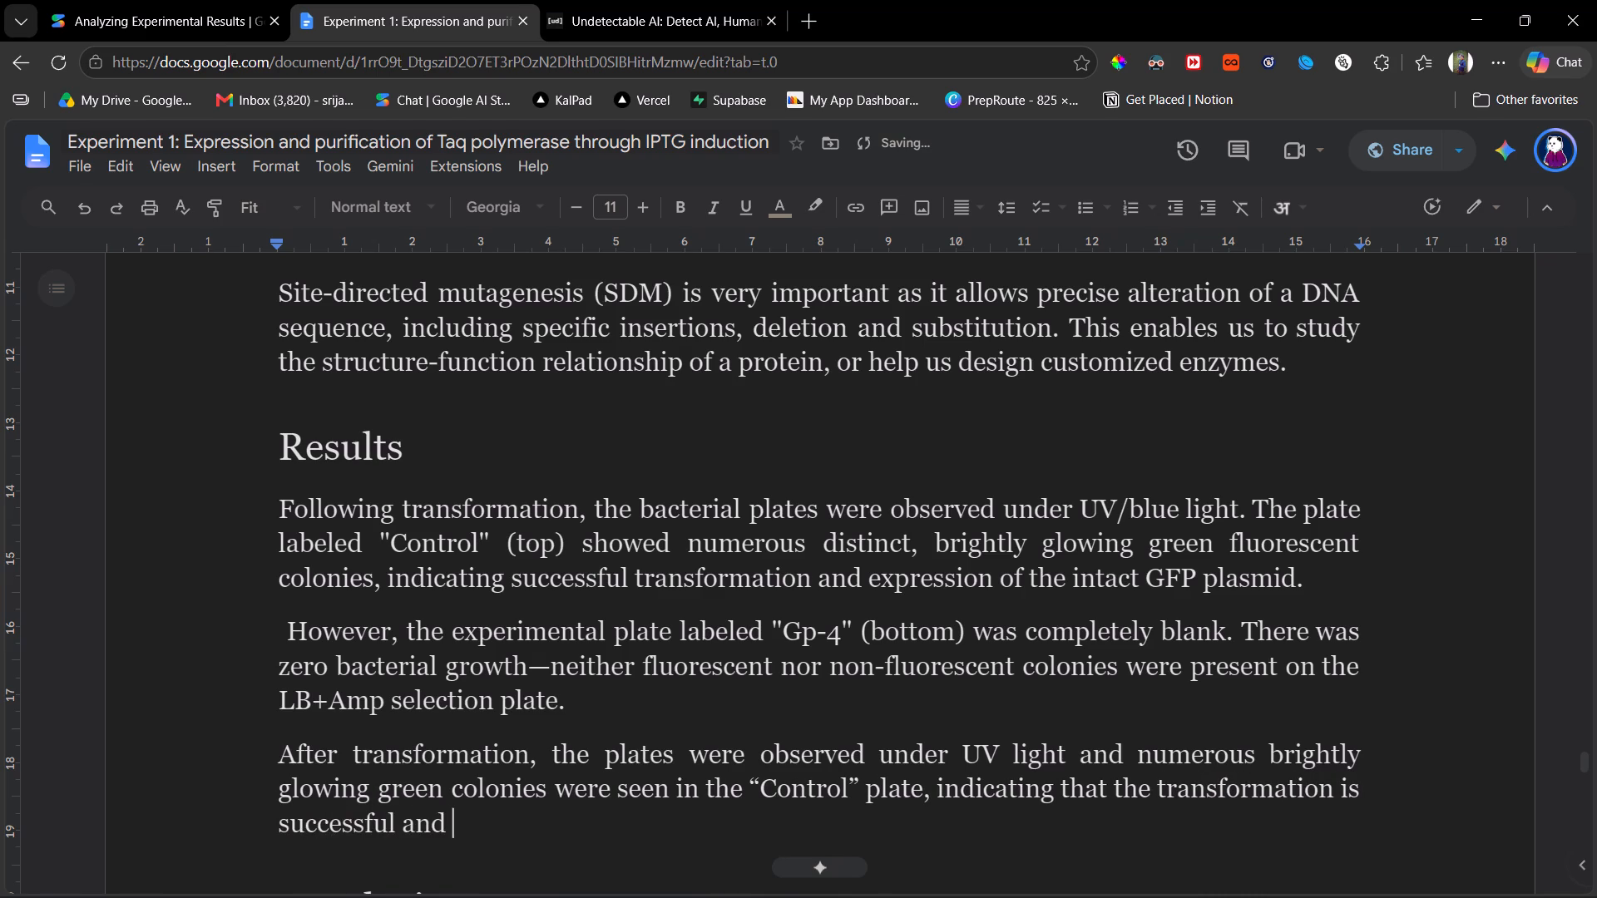
type("th")
key("space")
key("BackSpace")
type("e")
key("space")
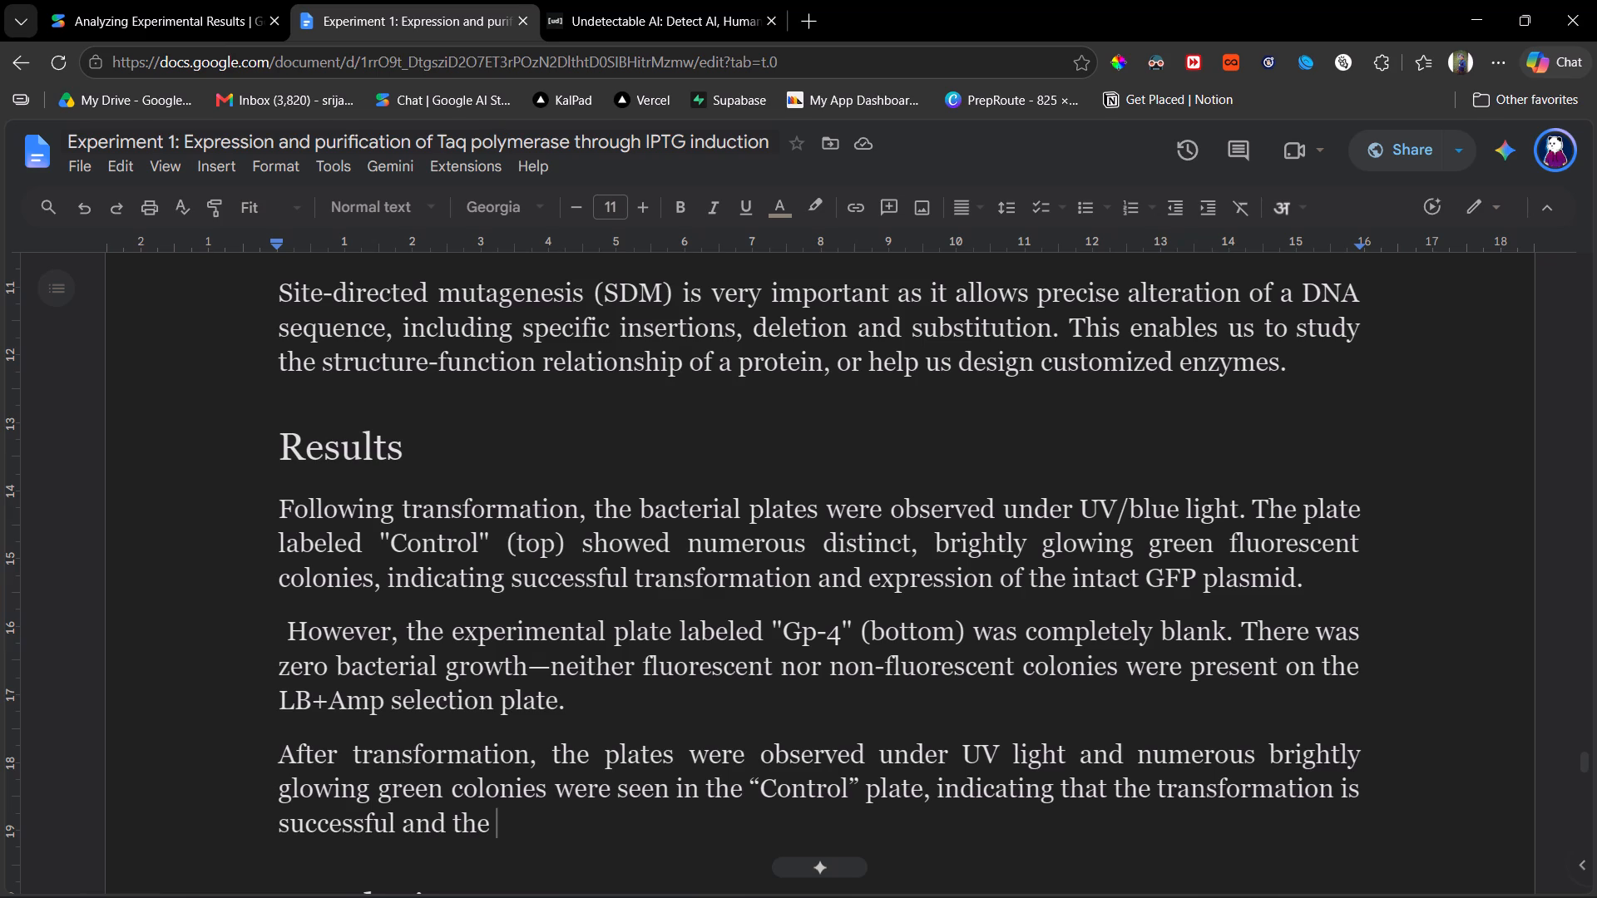
key("BackSpace")
key("BackSpace")
key("BackSpace")
key("BackSpace")
key("BackSpace")
key("space")
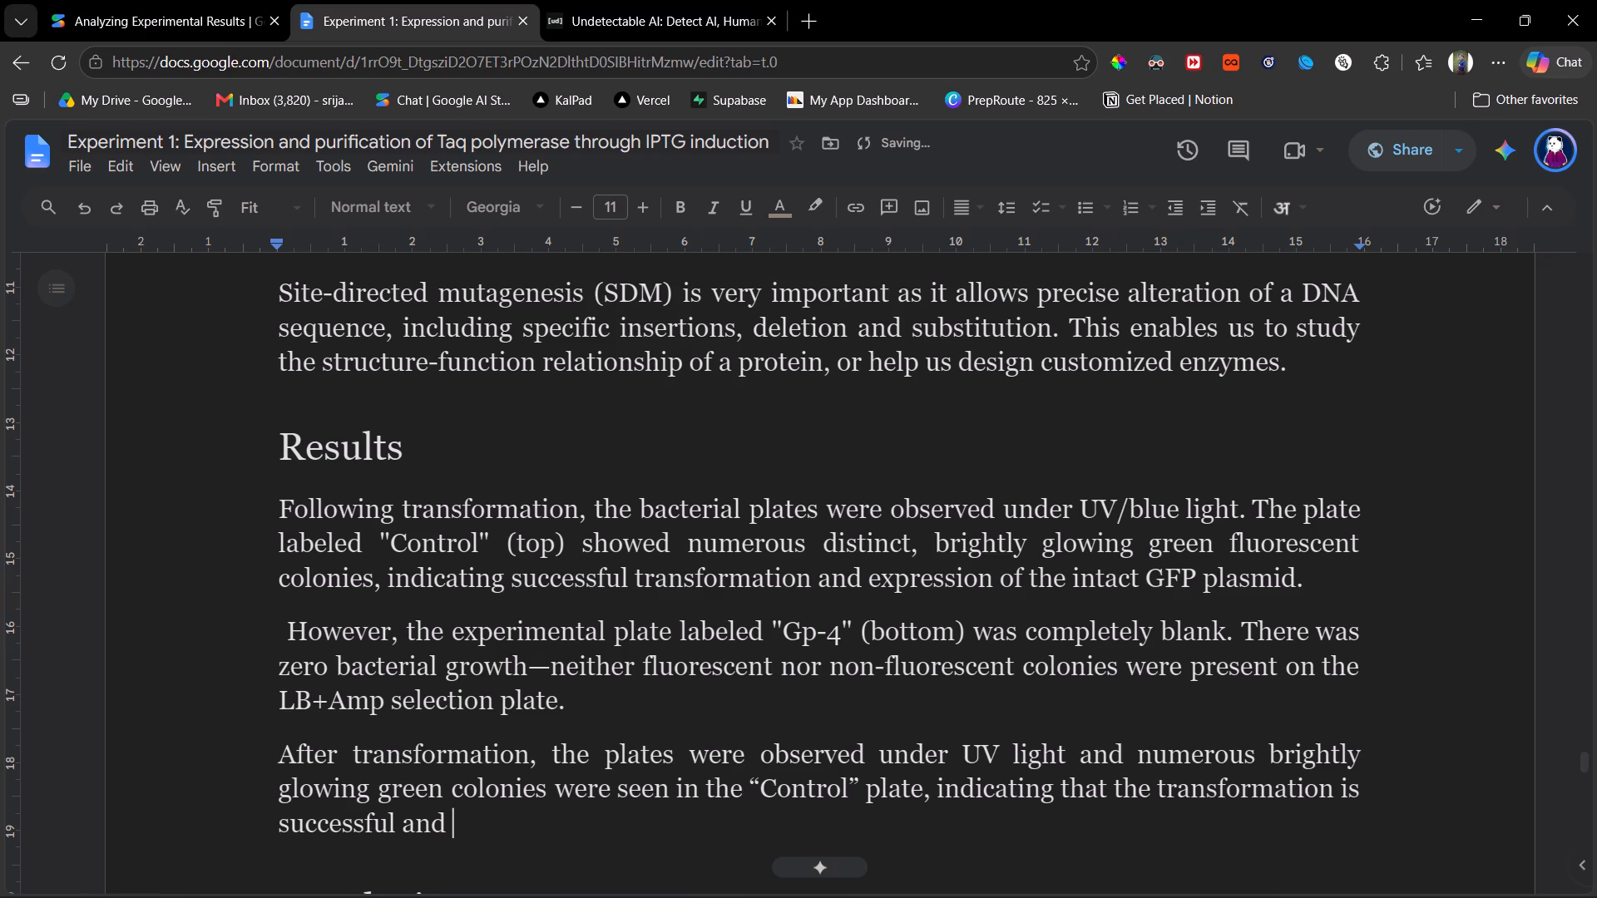
Finish the new Results sentence with "expression of intact GFP plasmid.".
type("expression of")
key("space")
type("intact GFP protein")
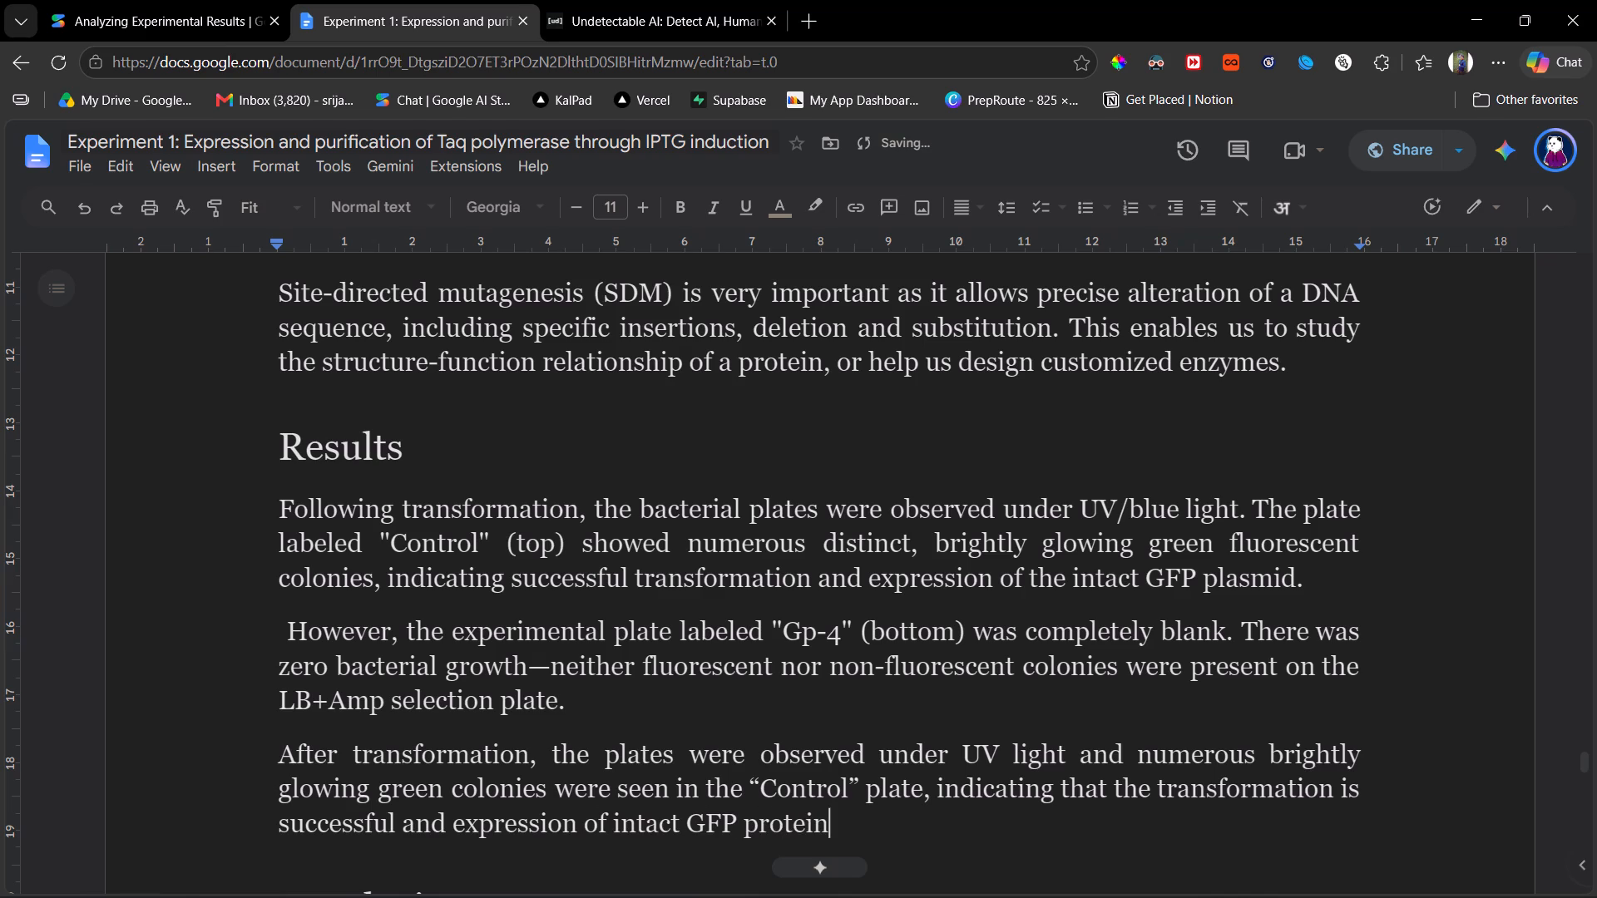
key("equal")
key("BackSpace")
key("BackSpace")
key("BackSpace")
key("BackSpace")
key("BackSpace")
key("BackSpace")
key("BackSpace")
type("lasmid.")
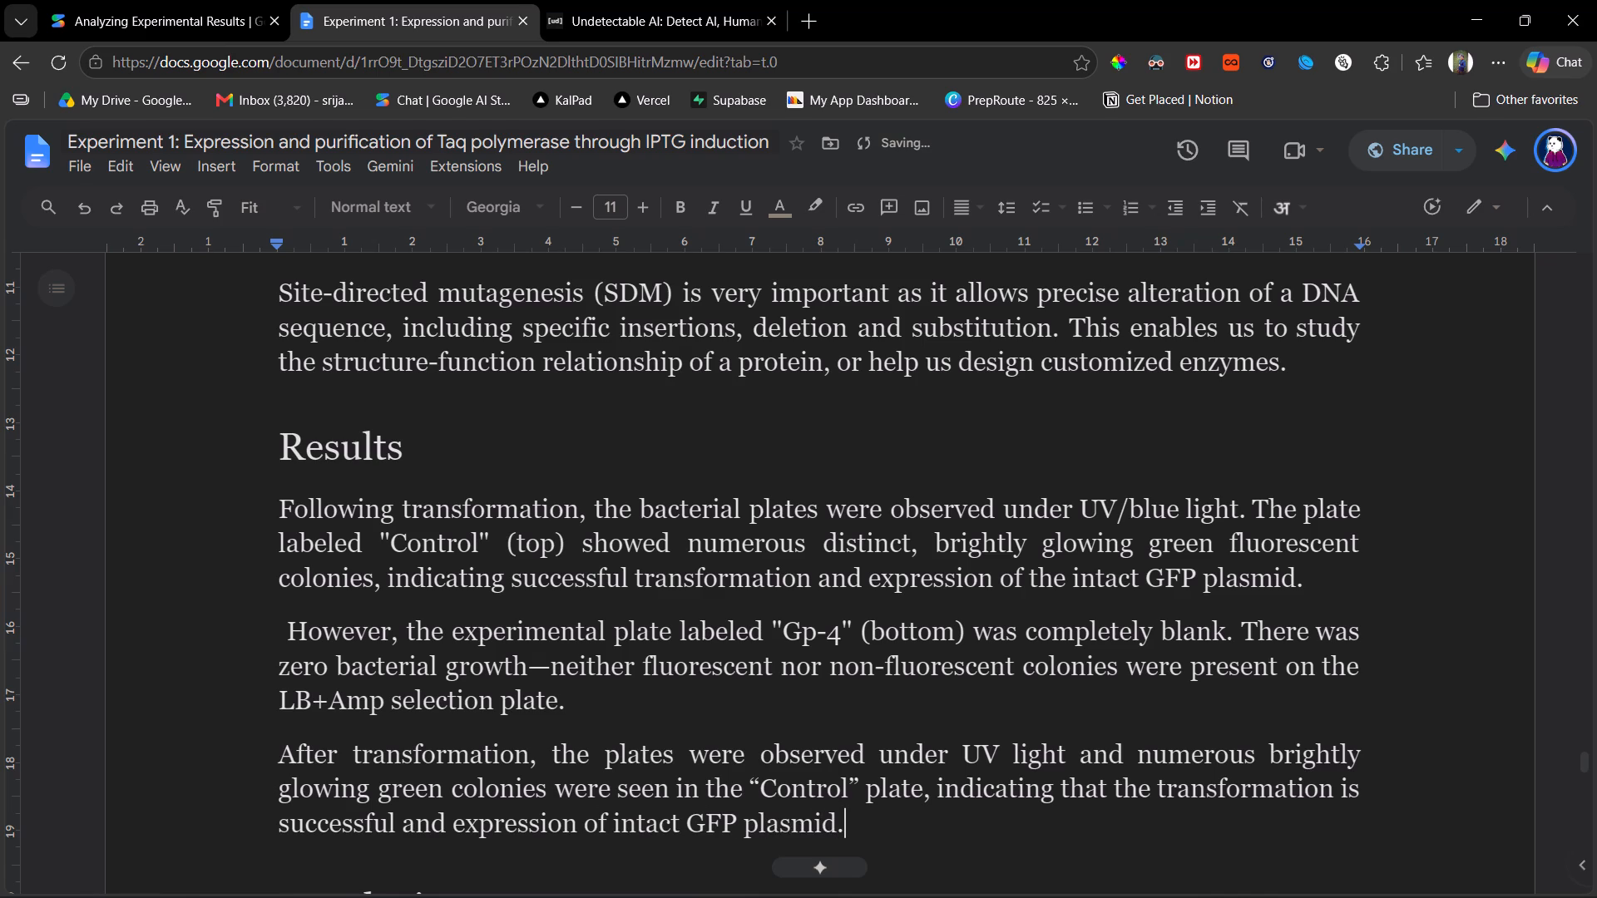
key("space")
Add "The "Gp-4" plate was completely blank" after the GFP plasmid sentence in the new Results paragraph, fixing the spelling of "was".
type("The")
key("space")
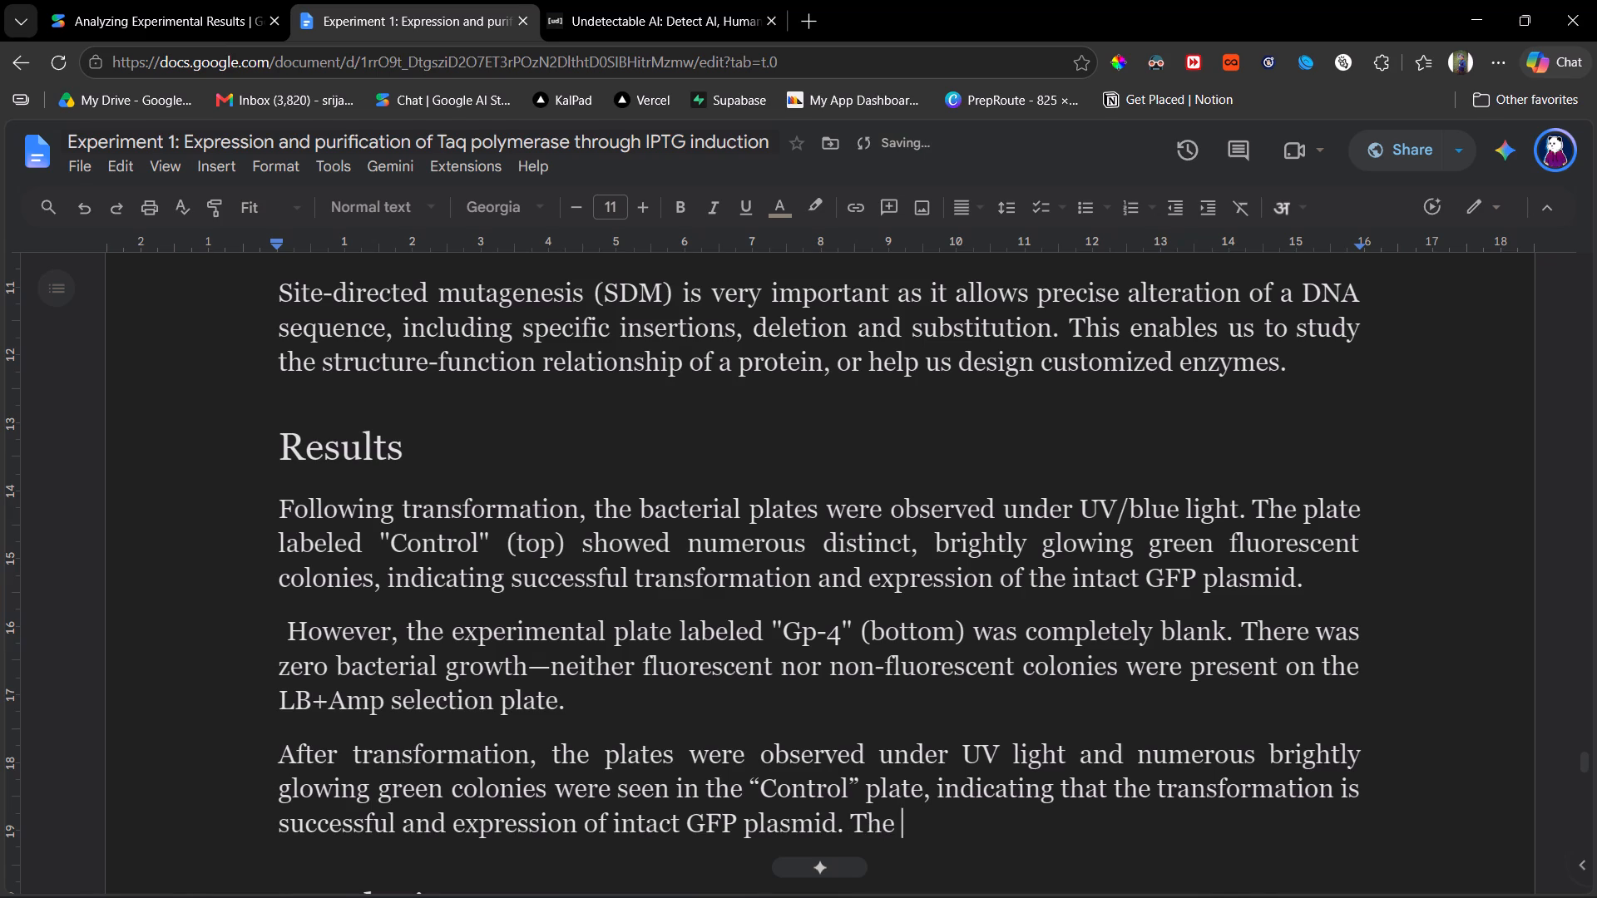
type("\"G")
type("p-")
key("4")
type("\"")
key("space")
type("plate wads comple")
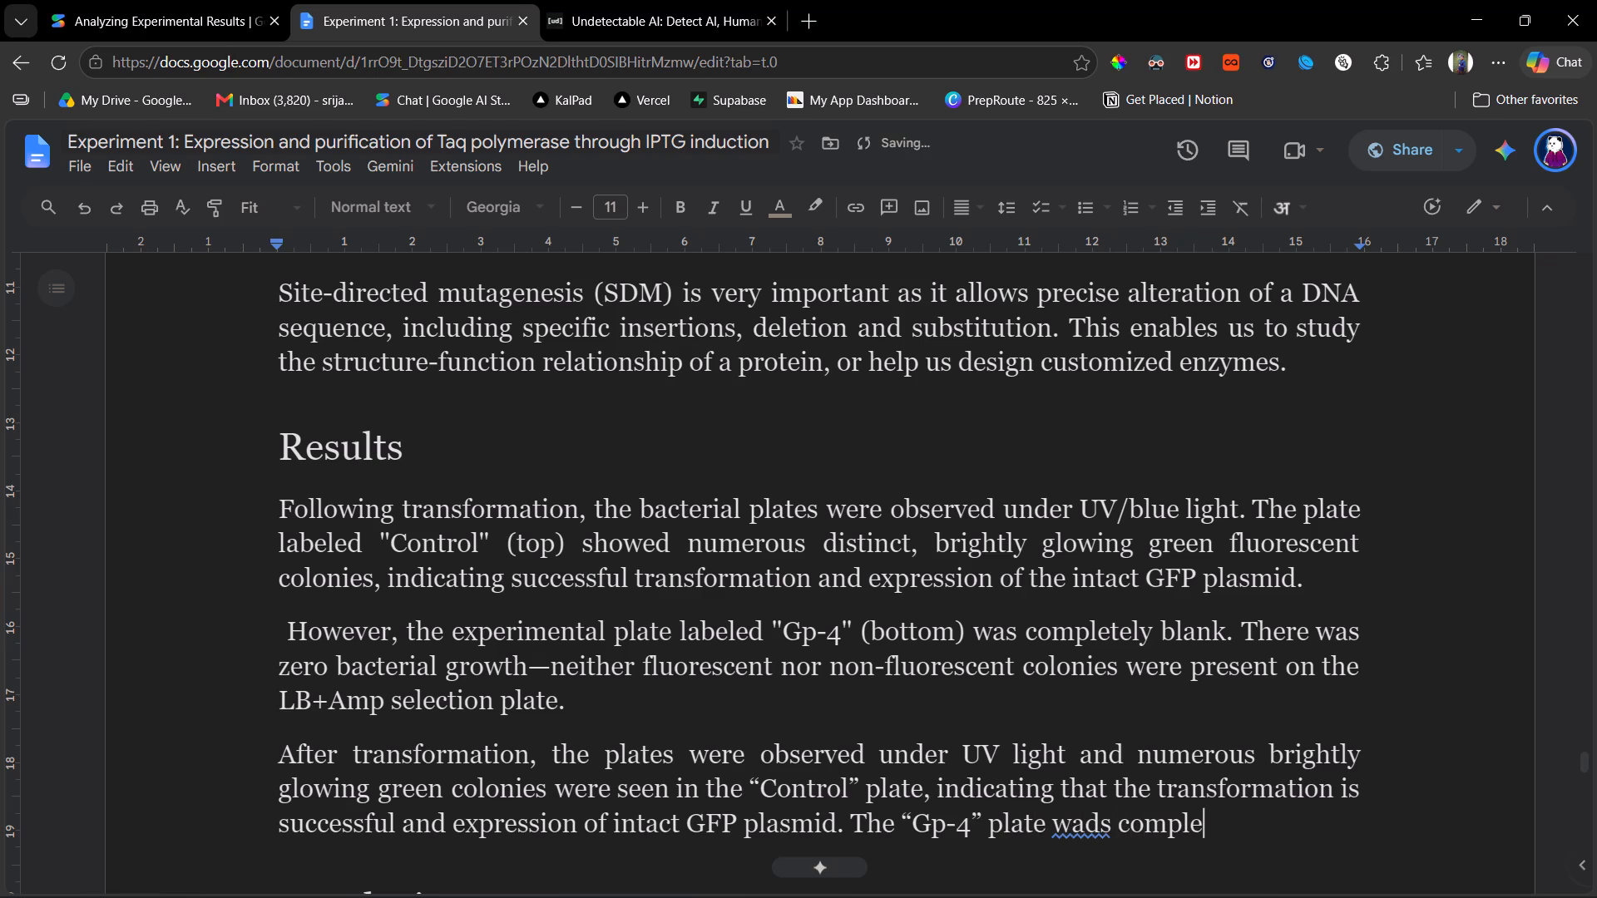
type("ely")
key("space")
type("blank")
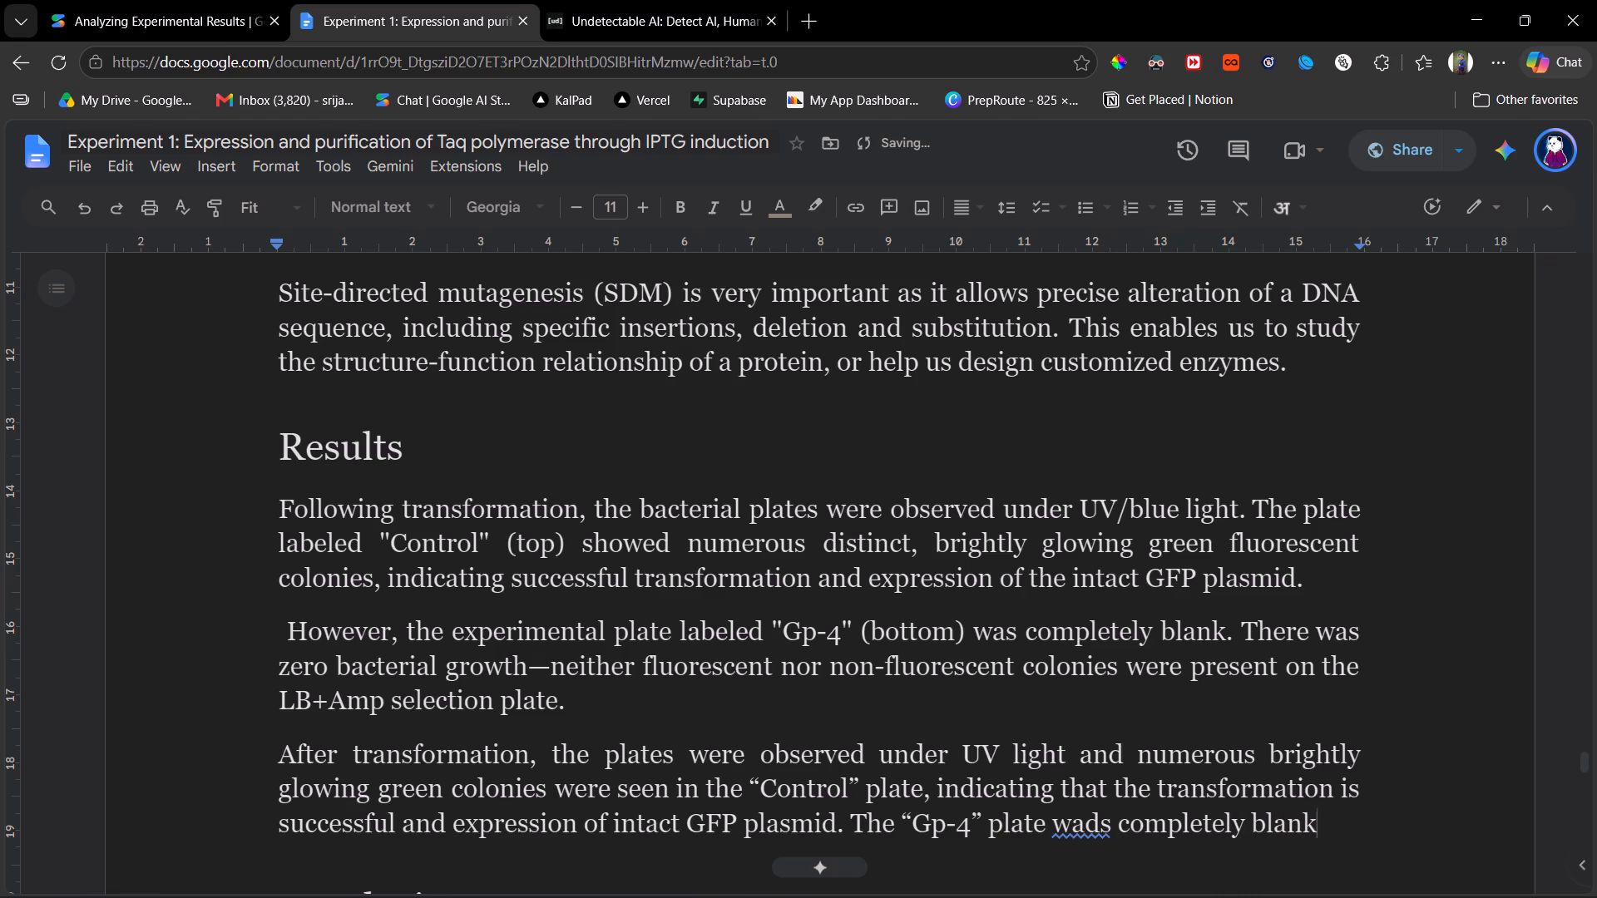
left_click(1095, 834)
left_click(1083, 795)
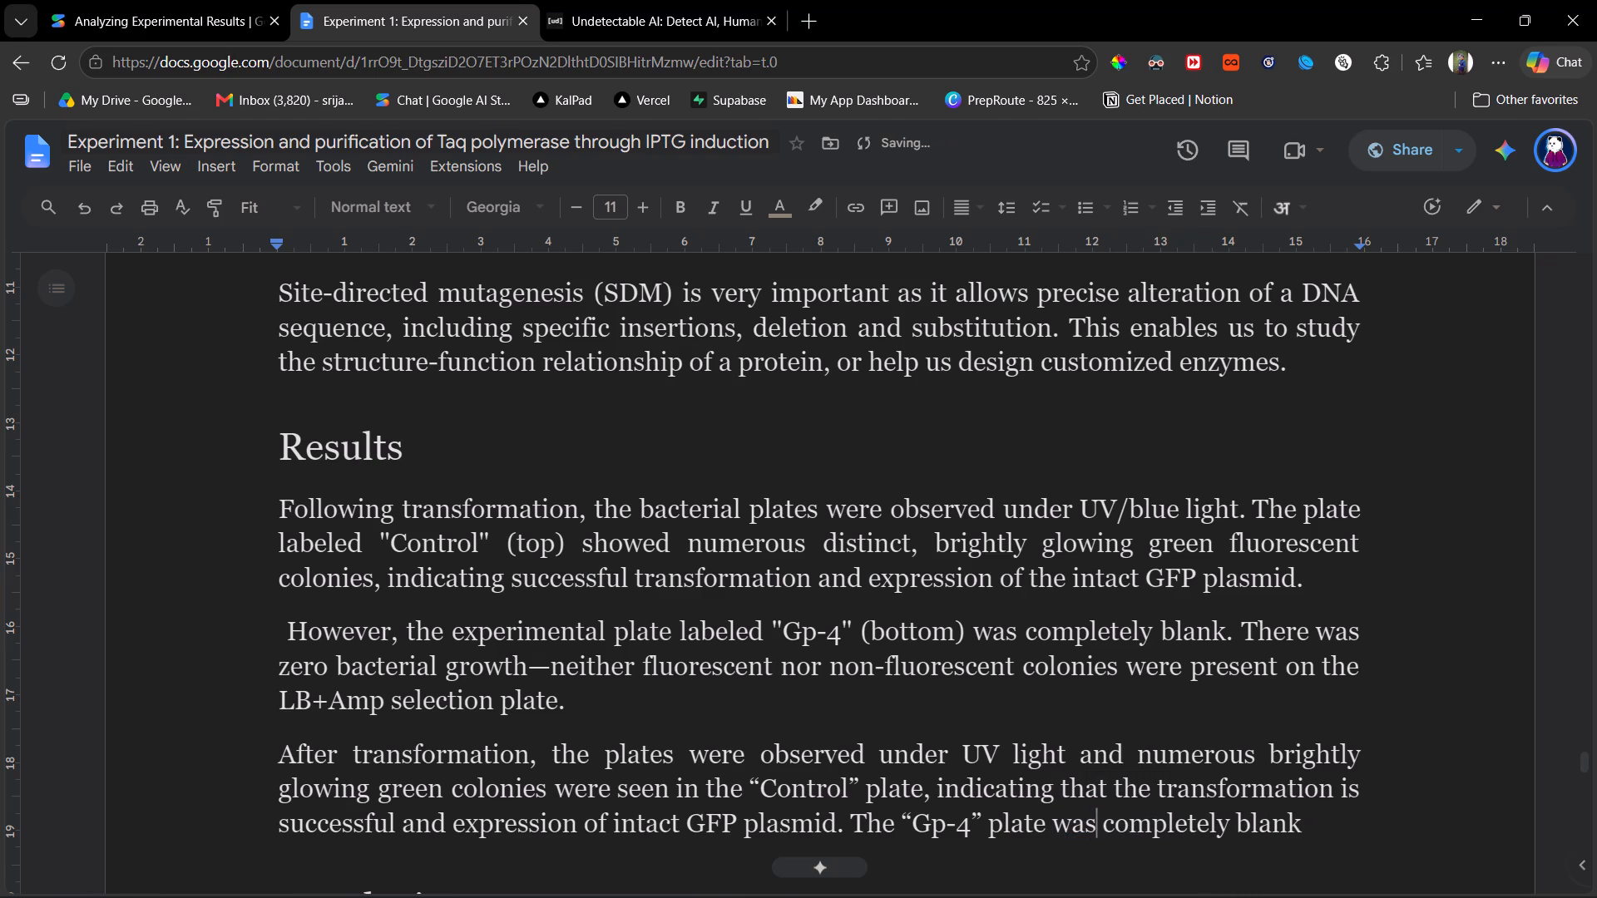
End the new "Gp-4" plate sentence with a period after "blank".
left_click(1318, 833)
type(",")
key("space")
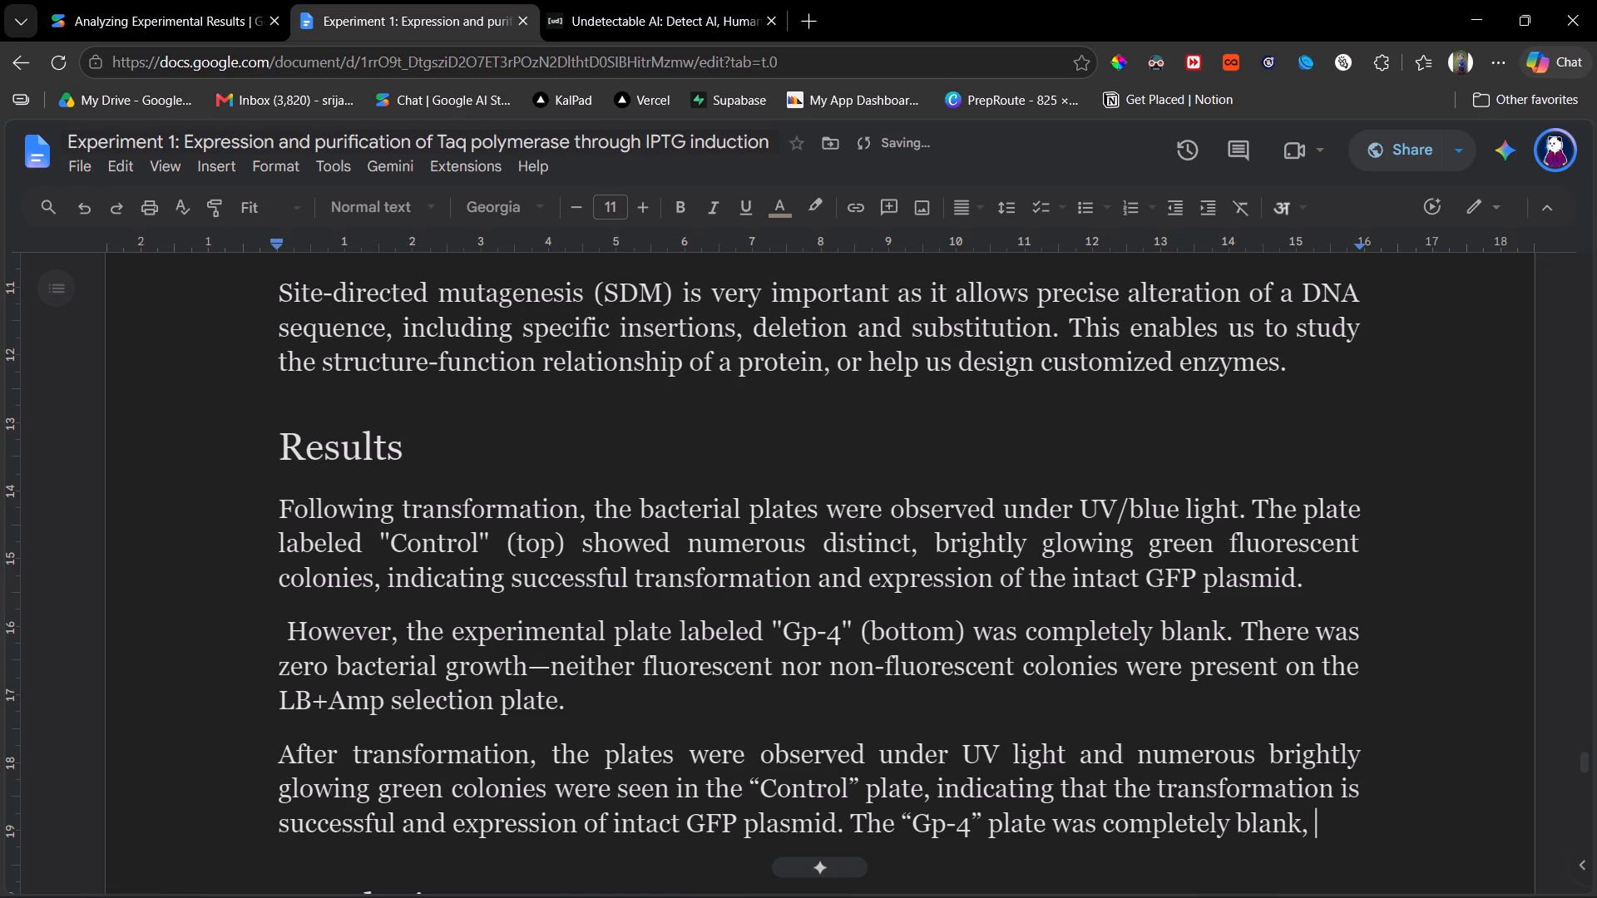
key("BackSpace")
key("BackSpace")
type(".")
key("space")
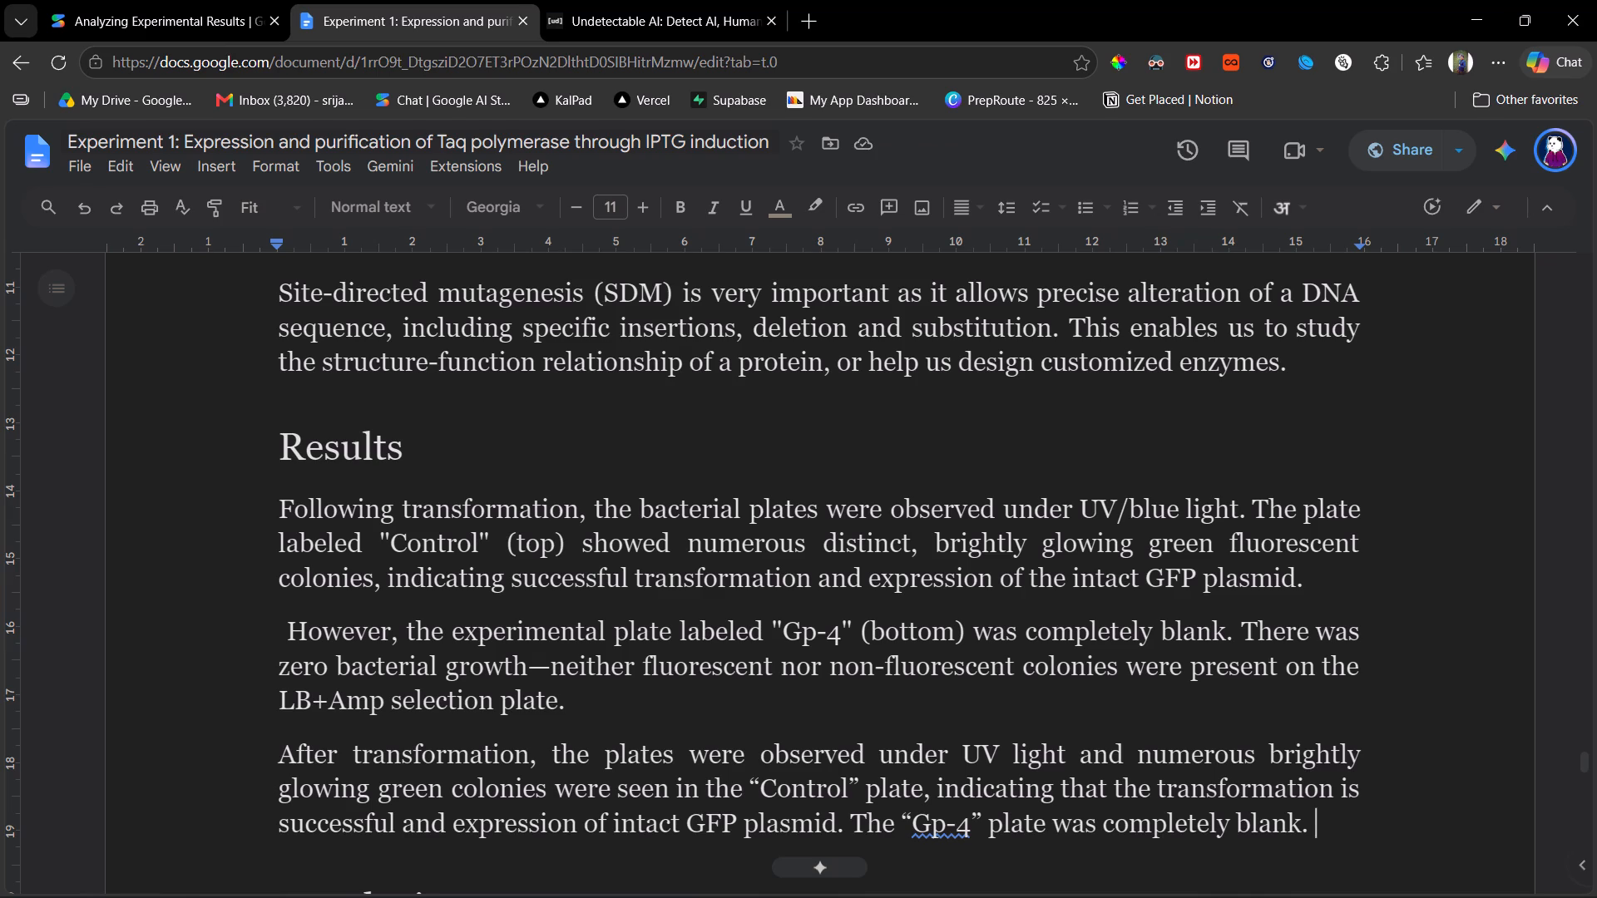
Start the following Results sentence with "No bacterial growth was observed, neither".
type("No")
key("space")
type("bacterial growth was")
key("space")
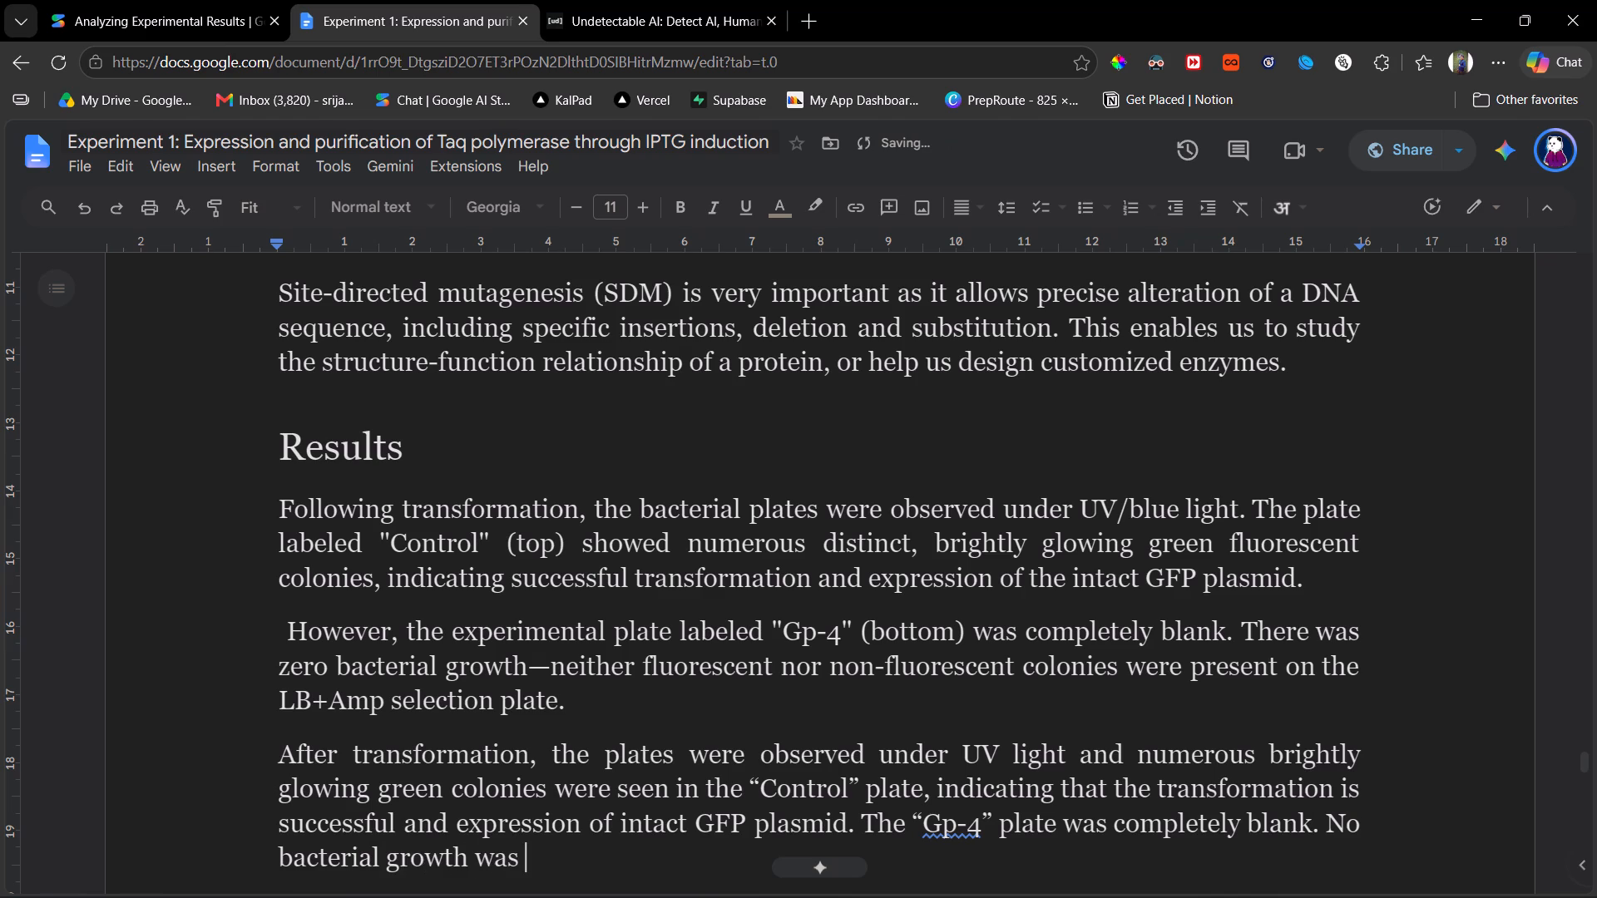
type("obsev")
key("BackSpace")
type("re")
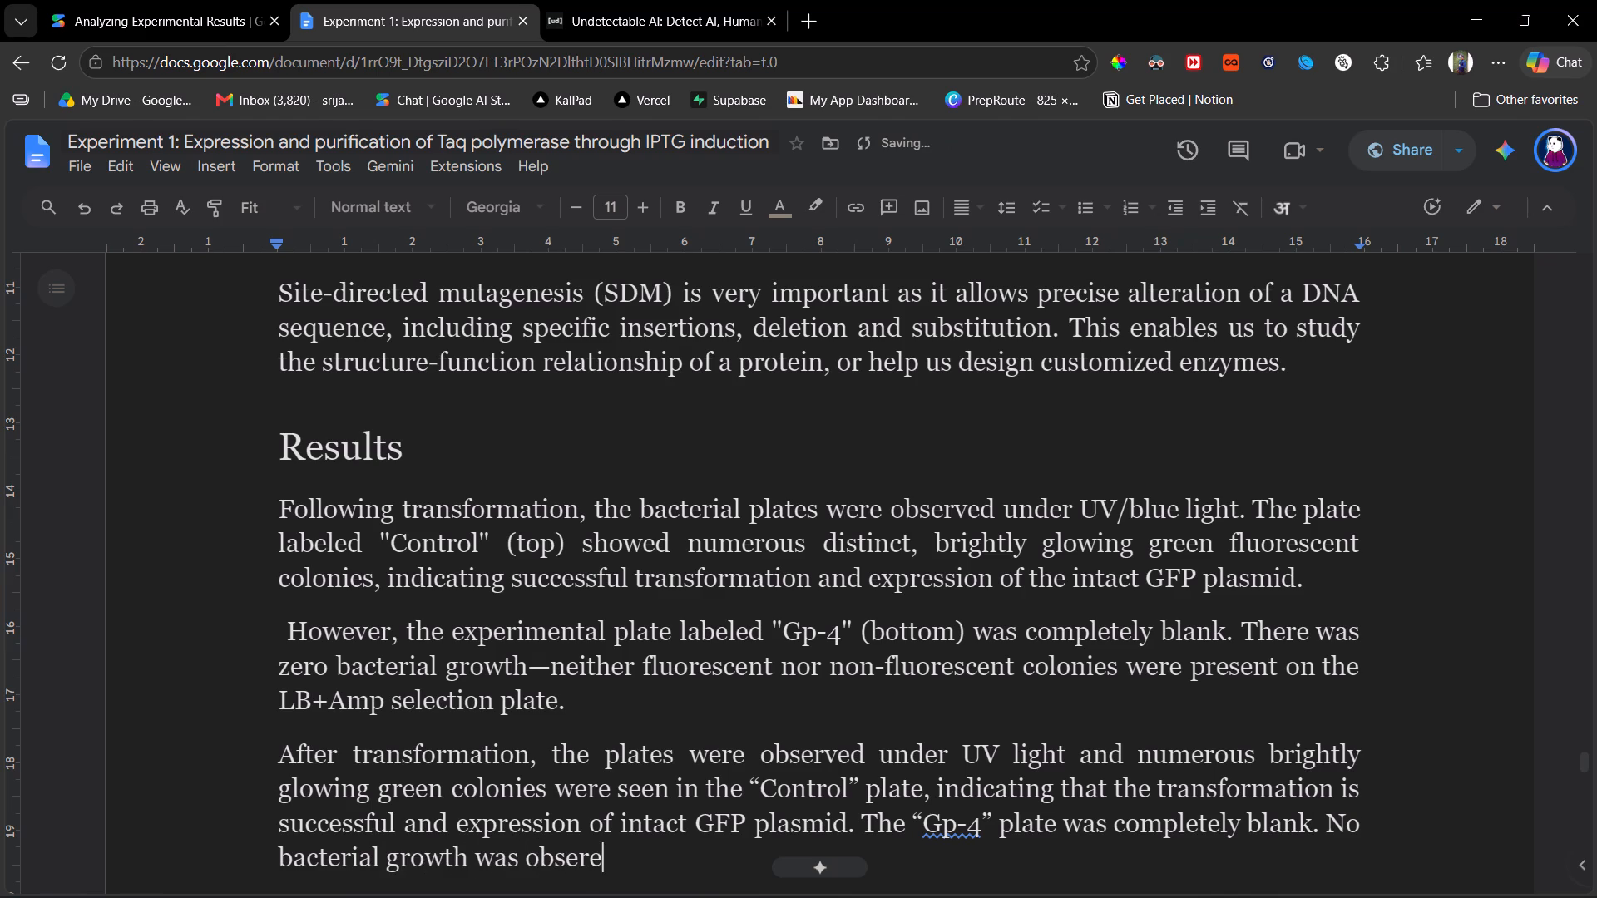
key("BackSpace")
type("ved, neither")
key("space")
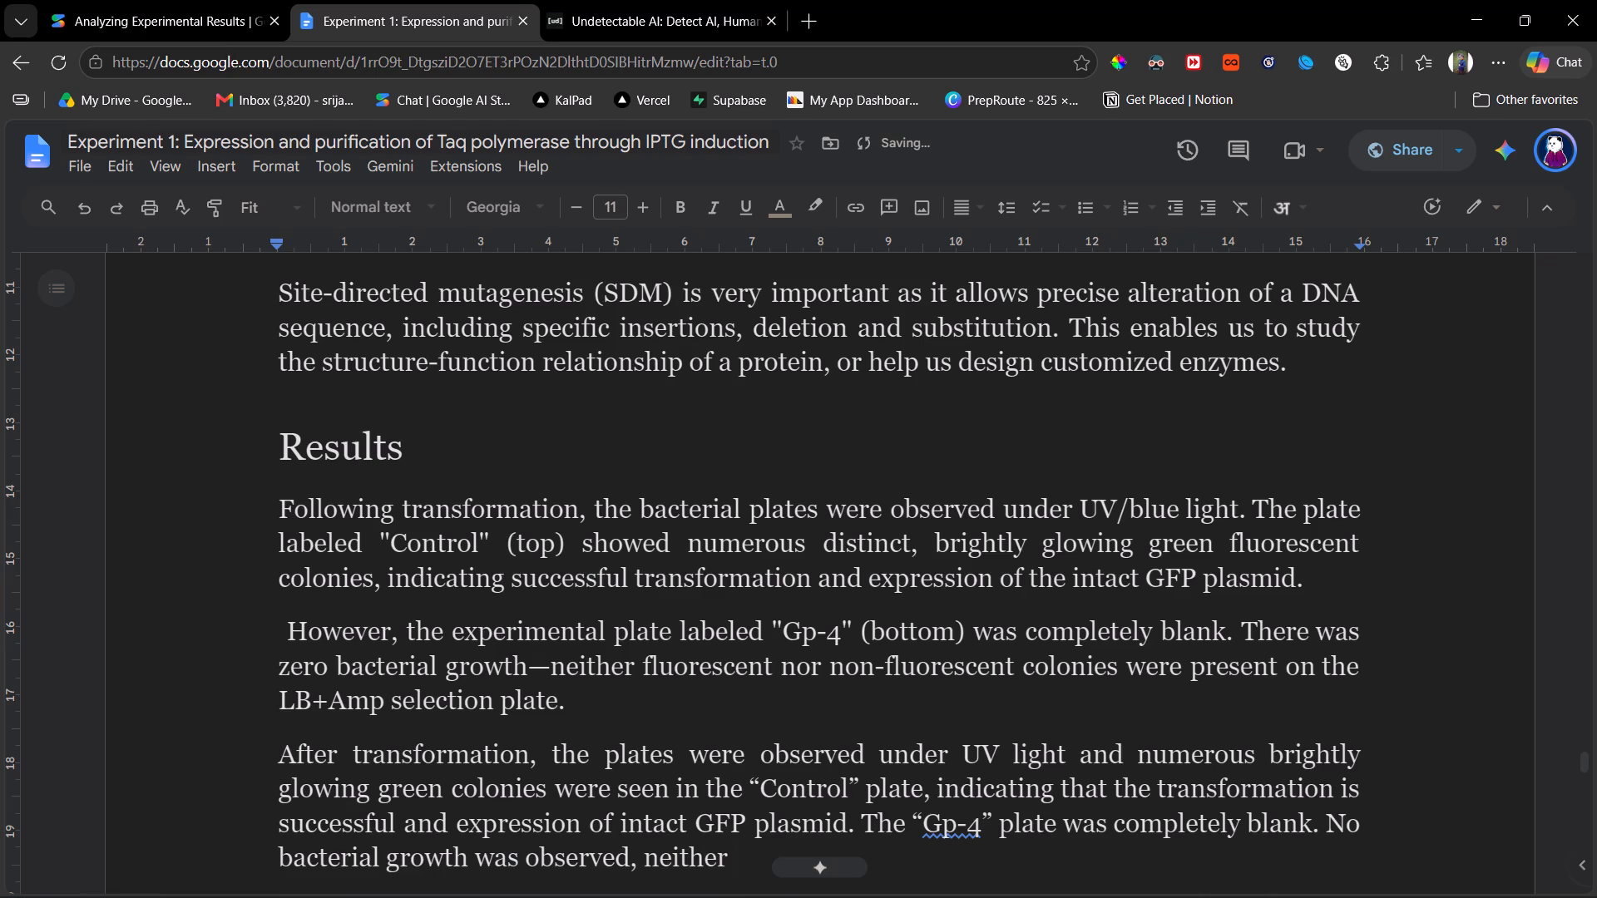
Continue the bacterial growth sentence with "fluorescent nor non-fluorescent", correcting the spelling of all three words.
type("fk")
type("uorscent")
key("space")
type("noe non-fk")
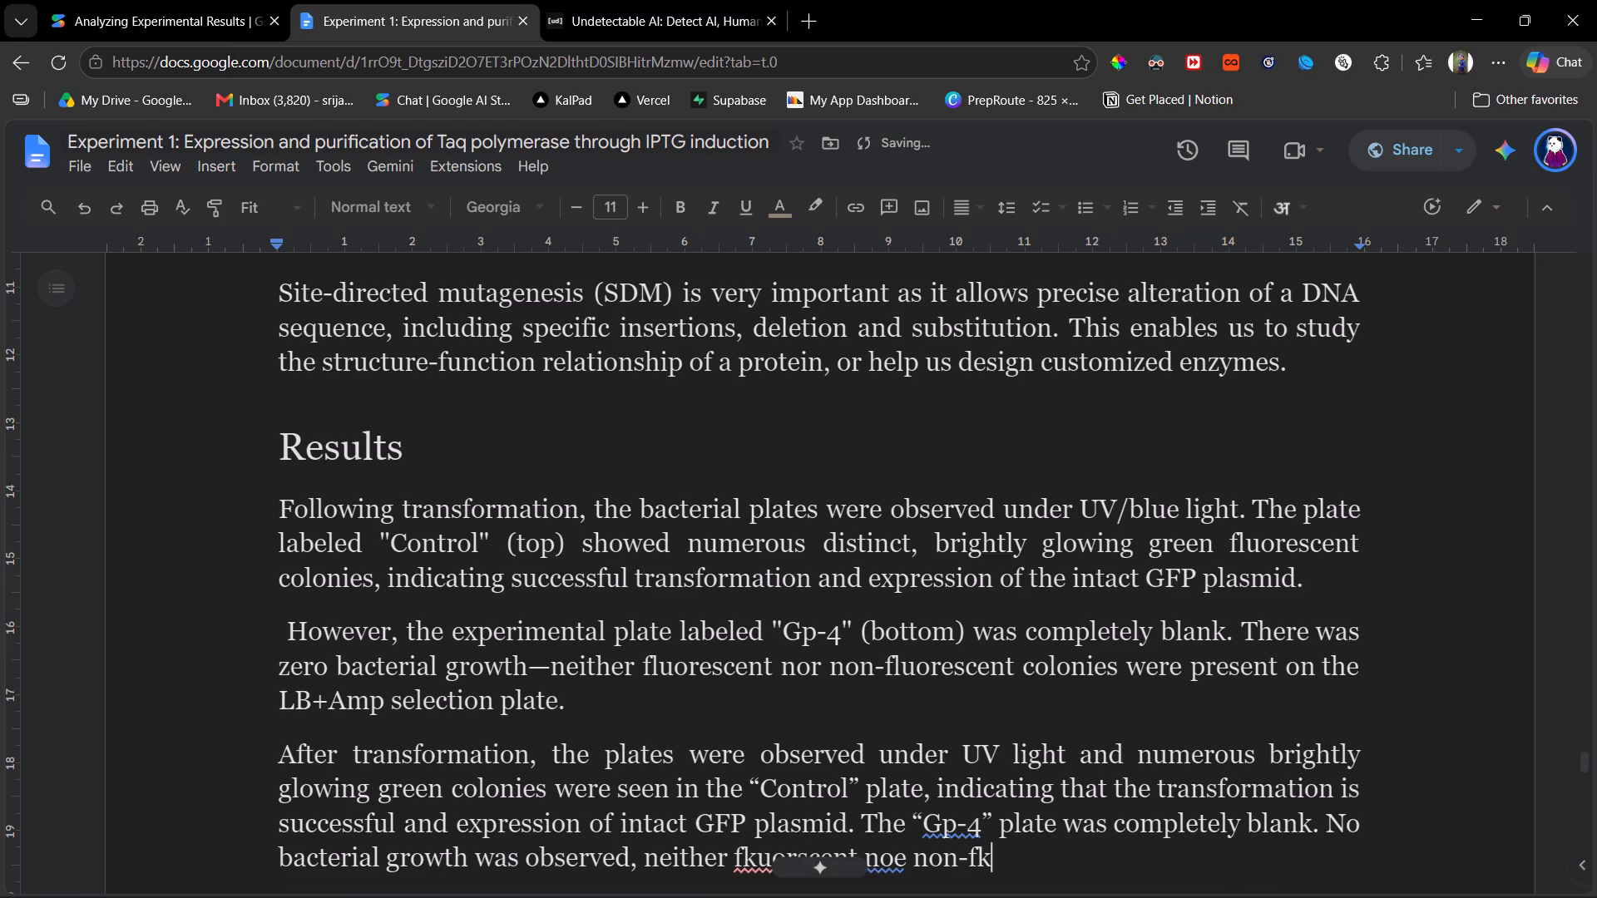
key("BackSpace")
type("luorscent")
key("space")
scroll(1318, 833, "down", 1)
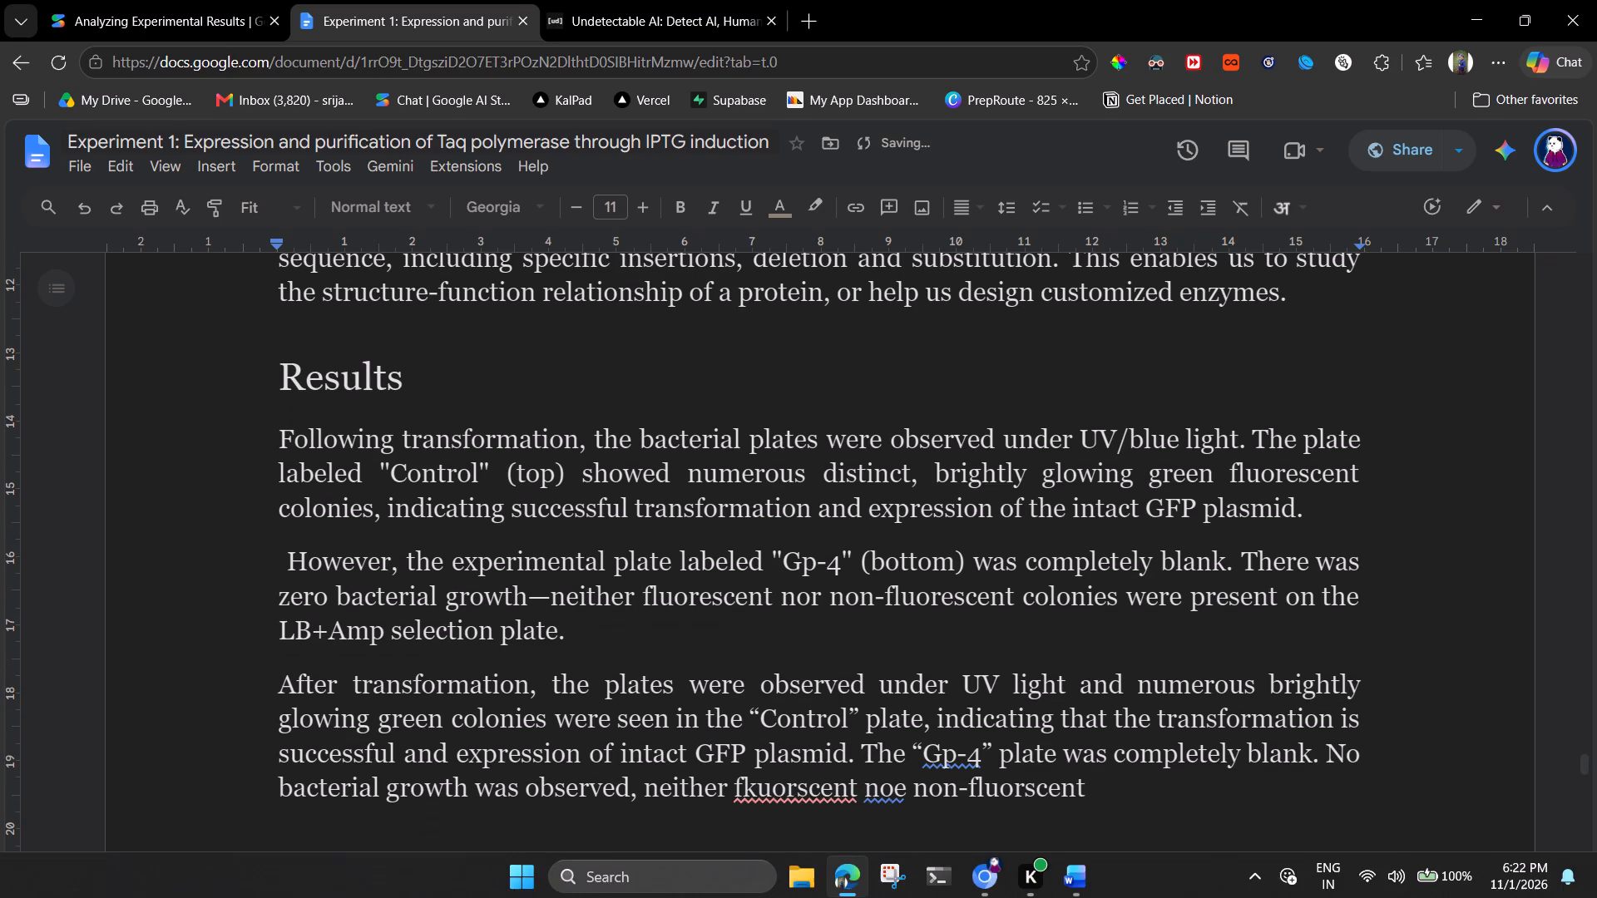
left_click(829, 787)
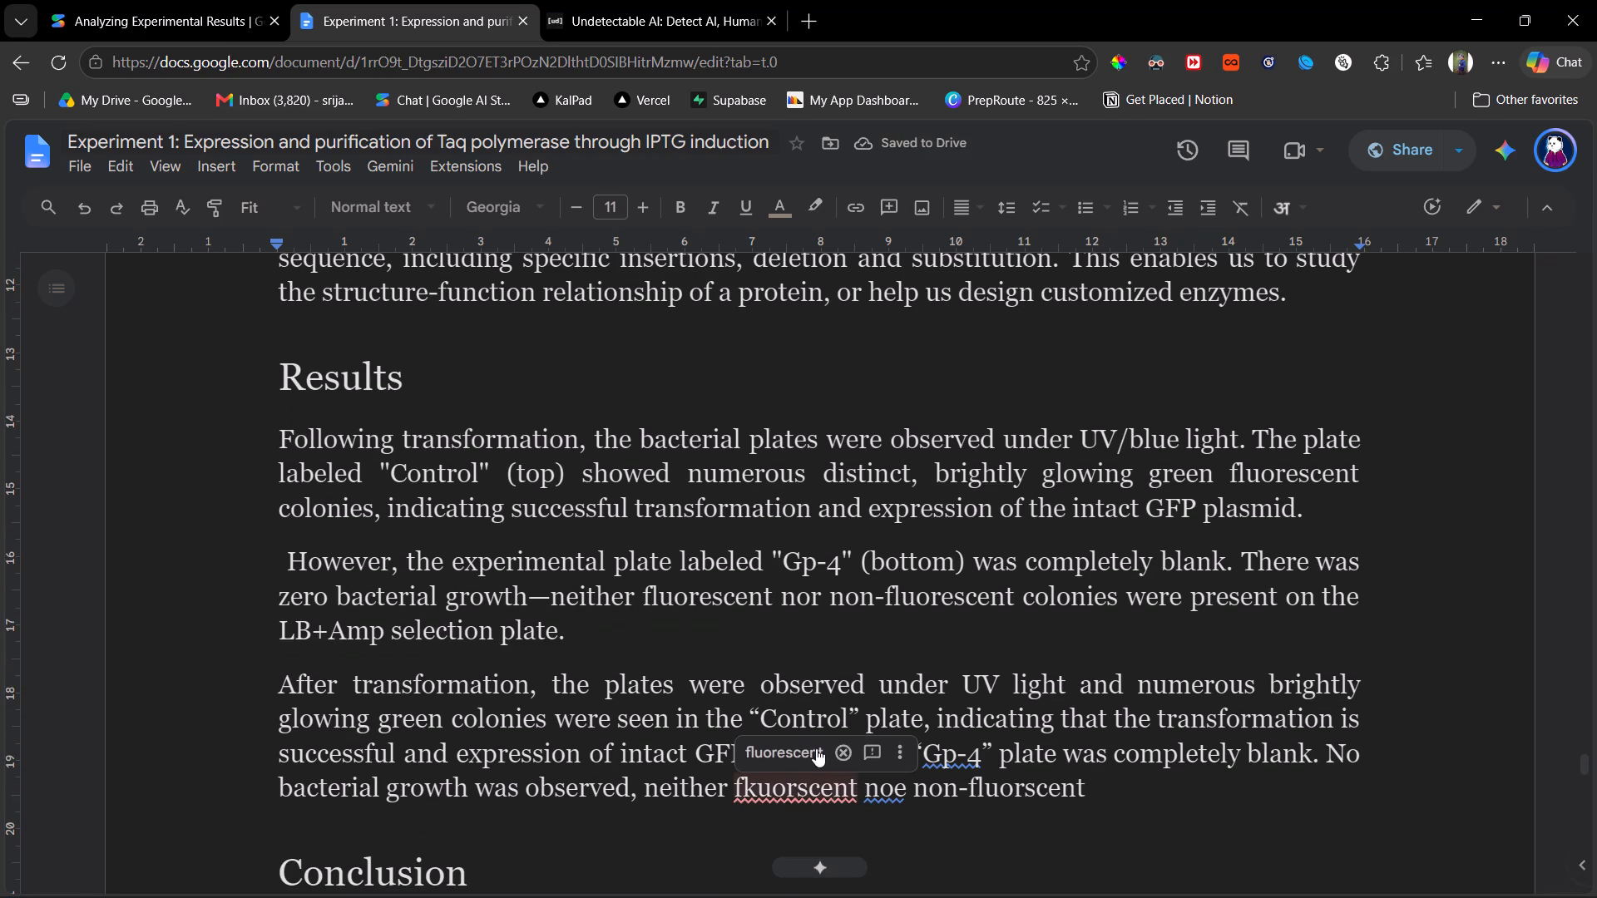
left_click(816, 748)
left_click(887, 780)
left_click(892, 765)
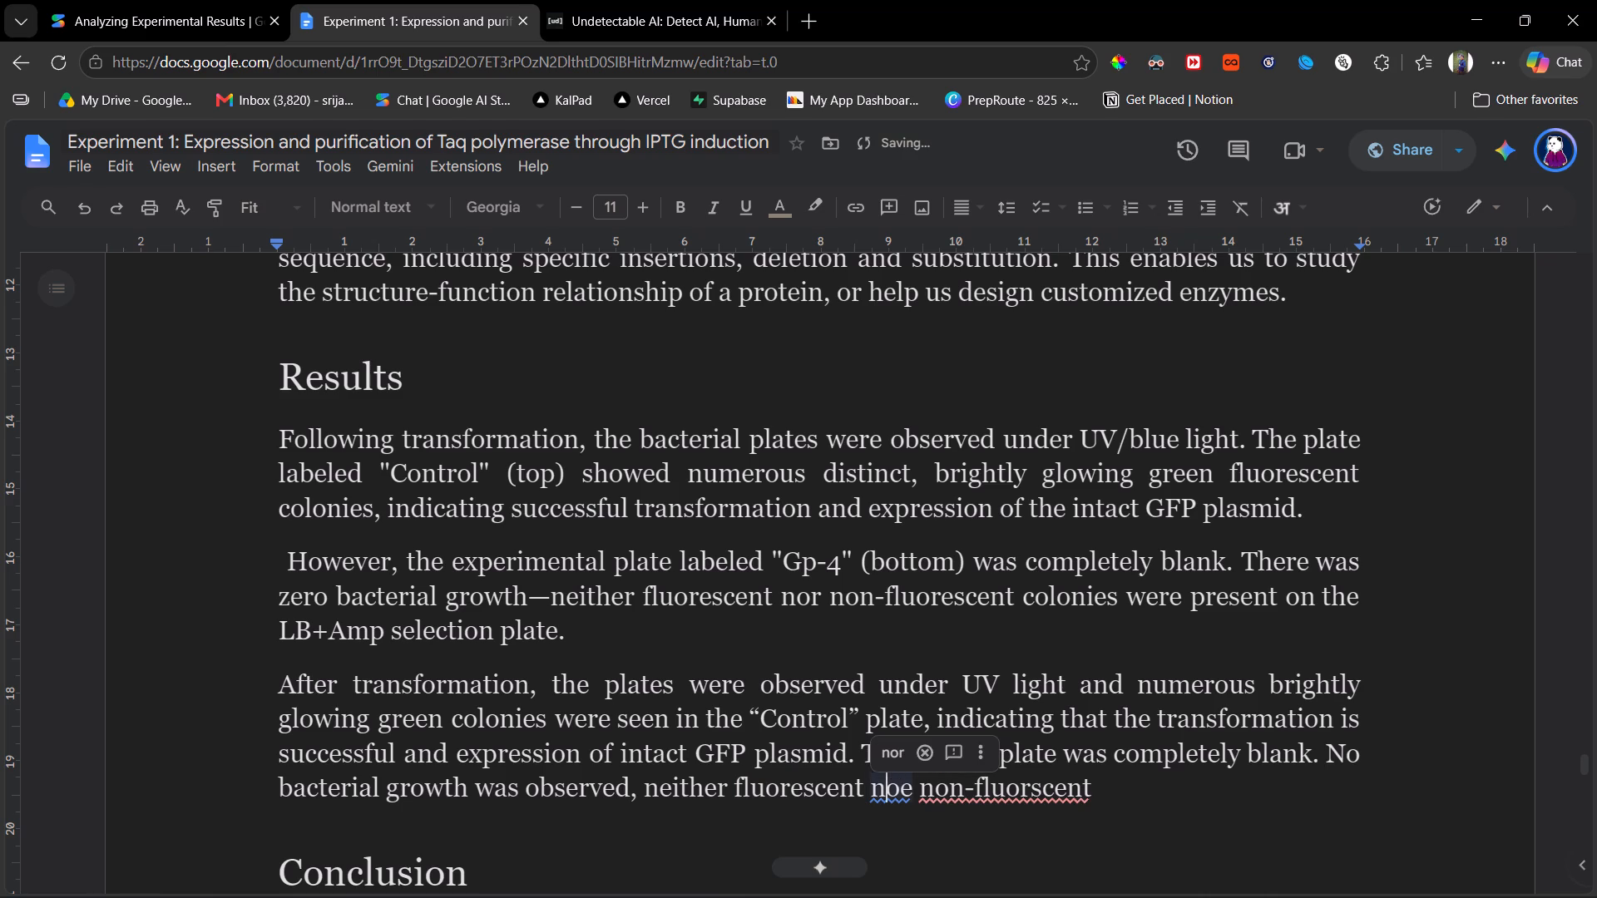
left_click(896, 748)
left_click(964, 782)
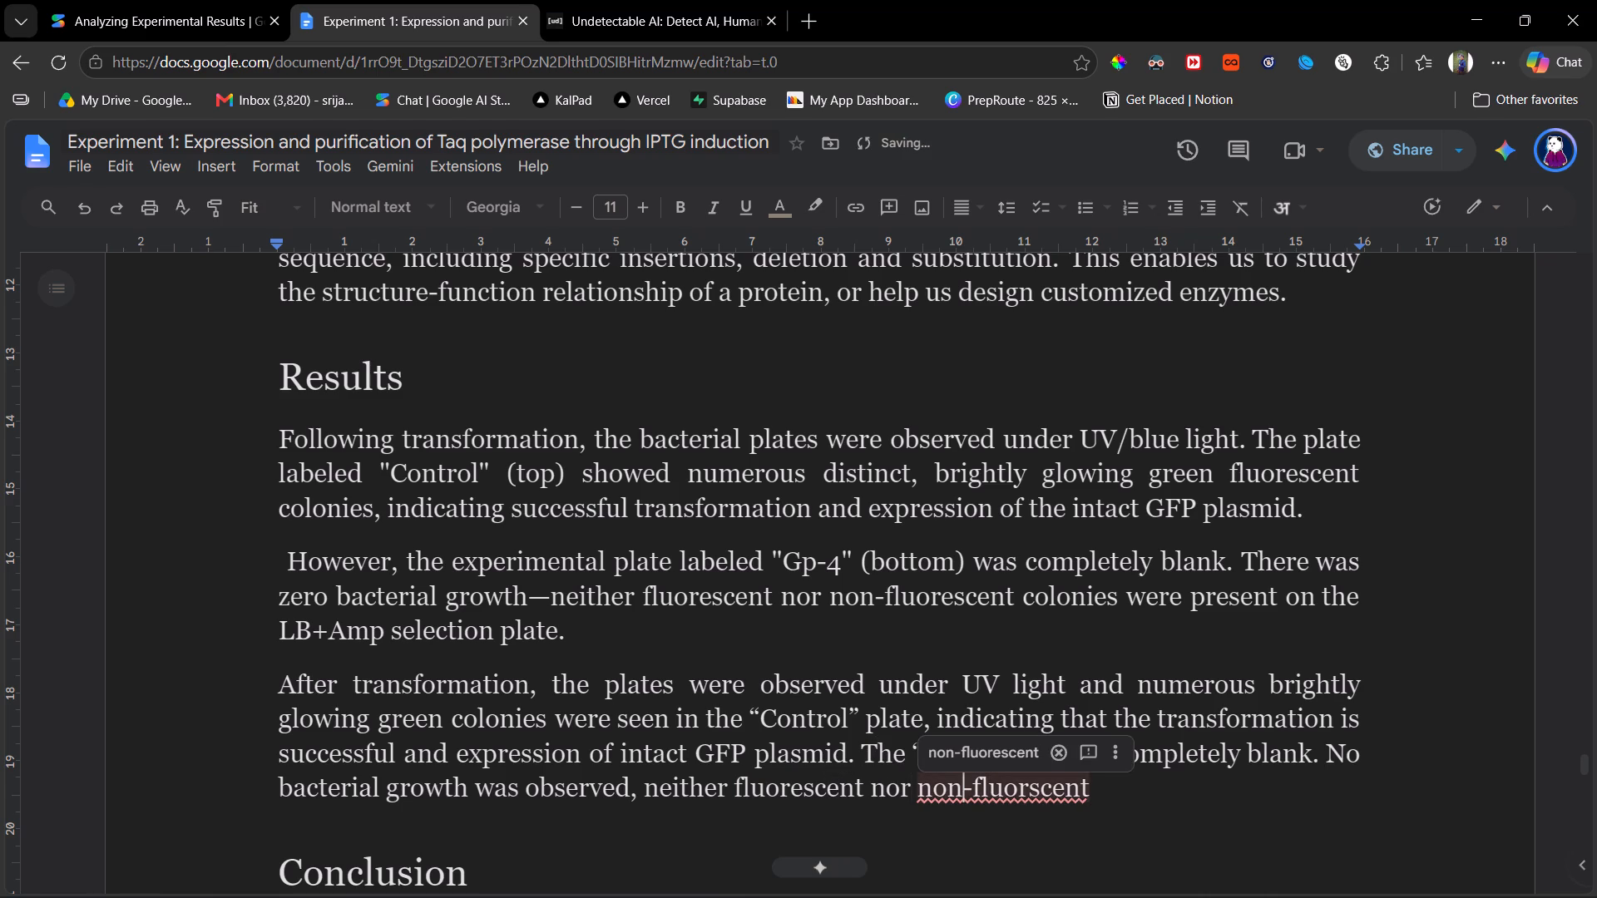
left_click(970, 764)
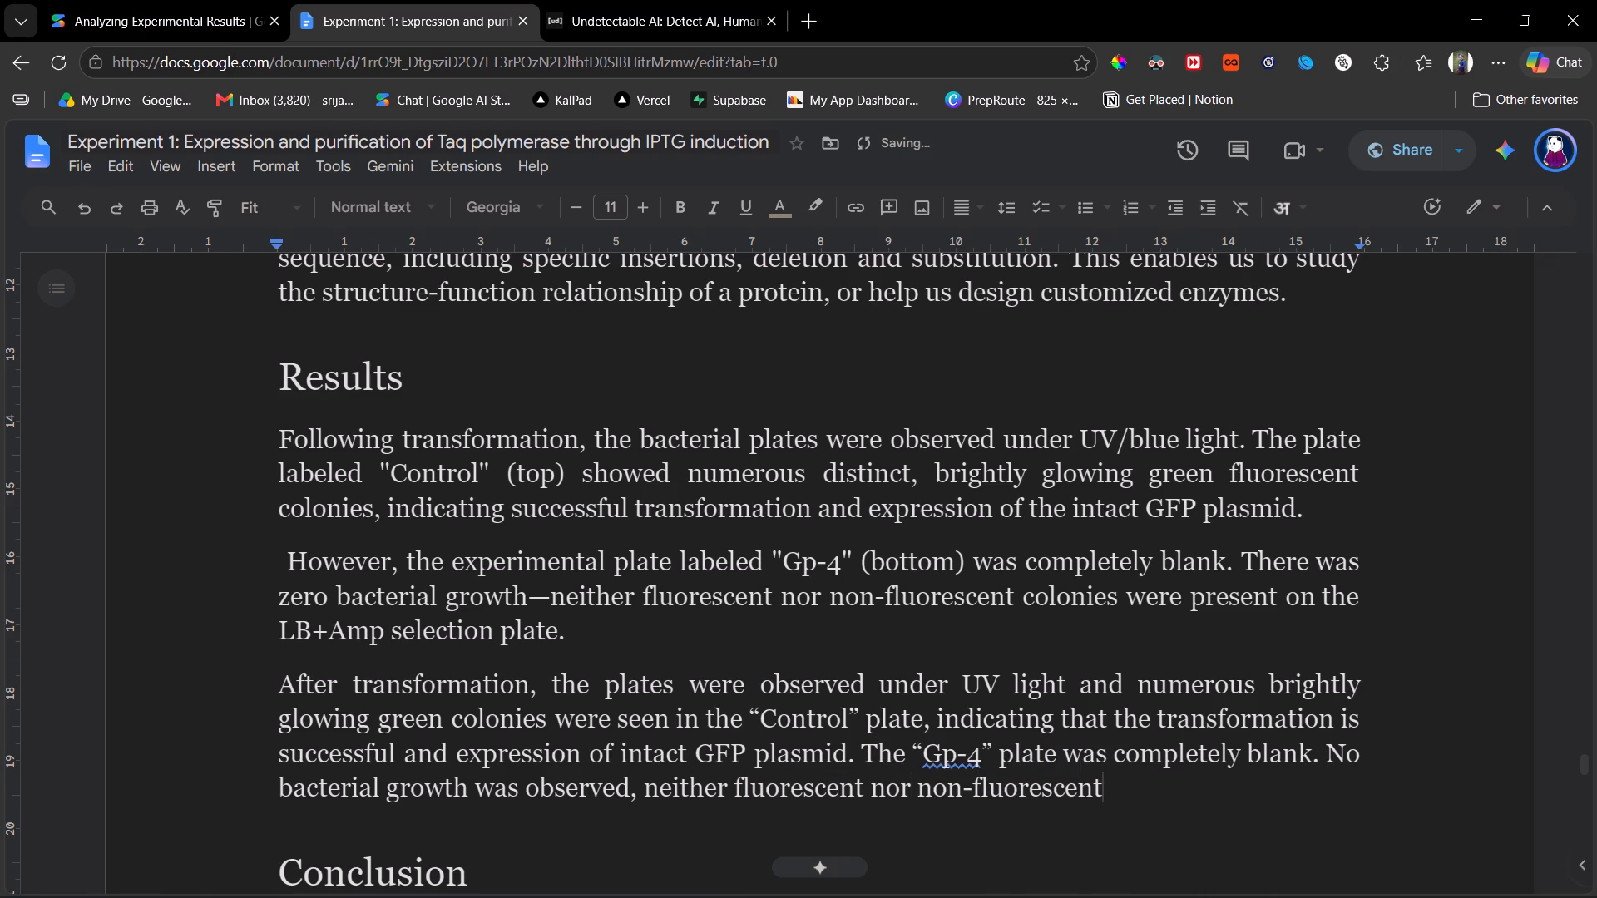
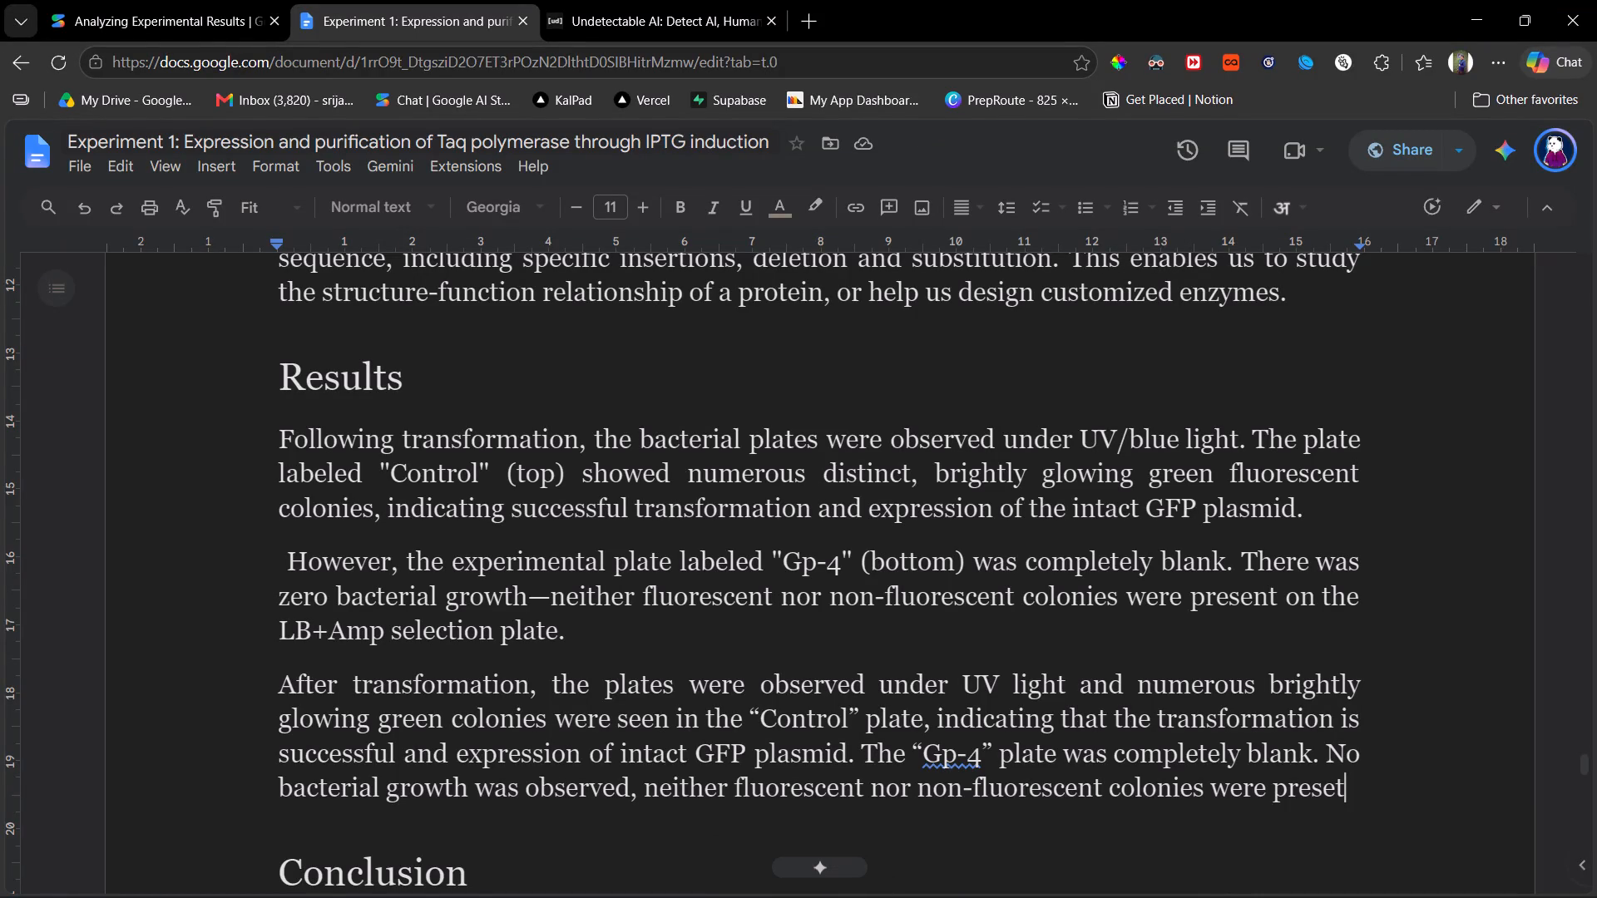
Finish the bacterial growth sentence in Results with "on LB+ Amp selection plate.", correcting the spelling of "selection".
key("space")
type("o")
type("n")
key("space")
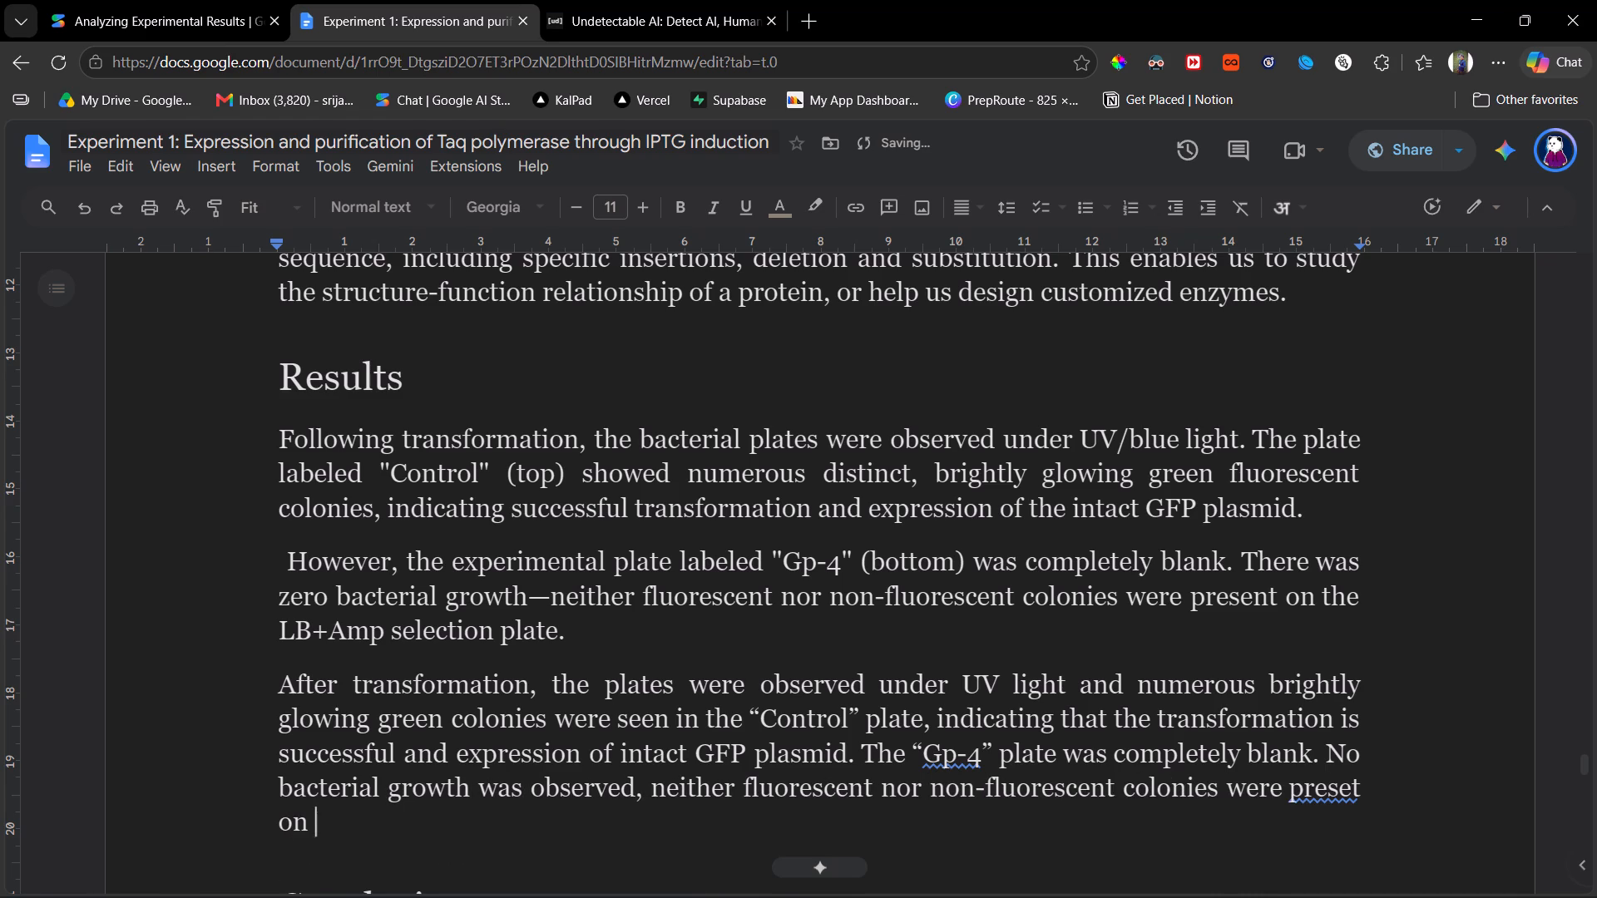
type("LB")
type("+")
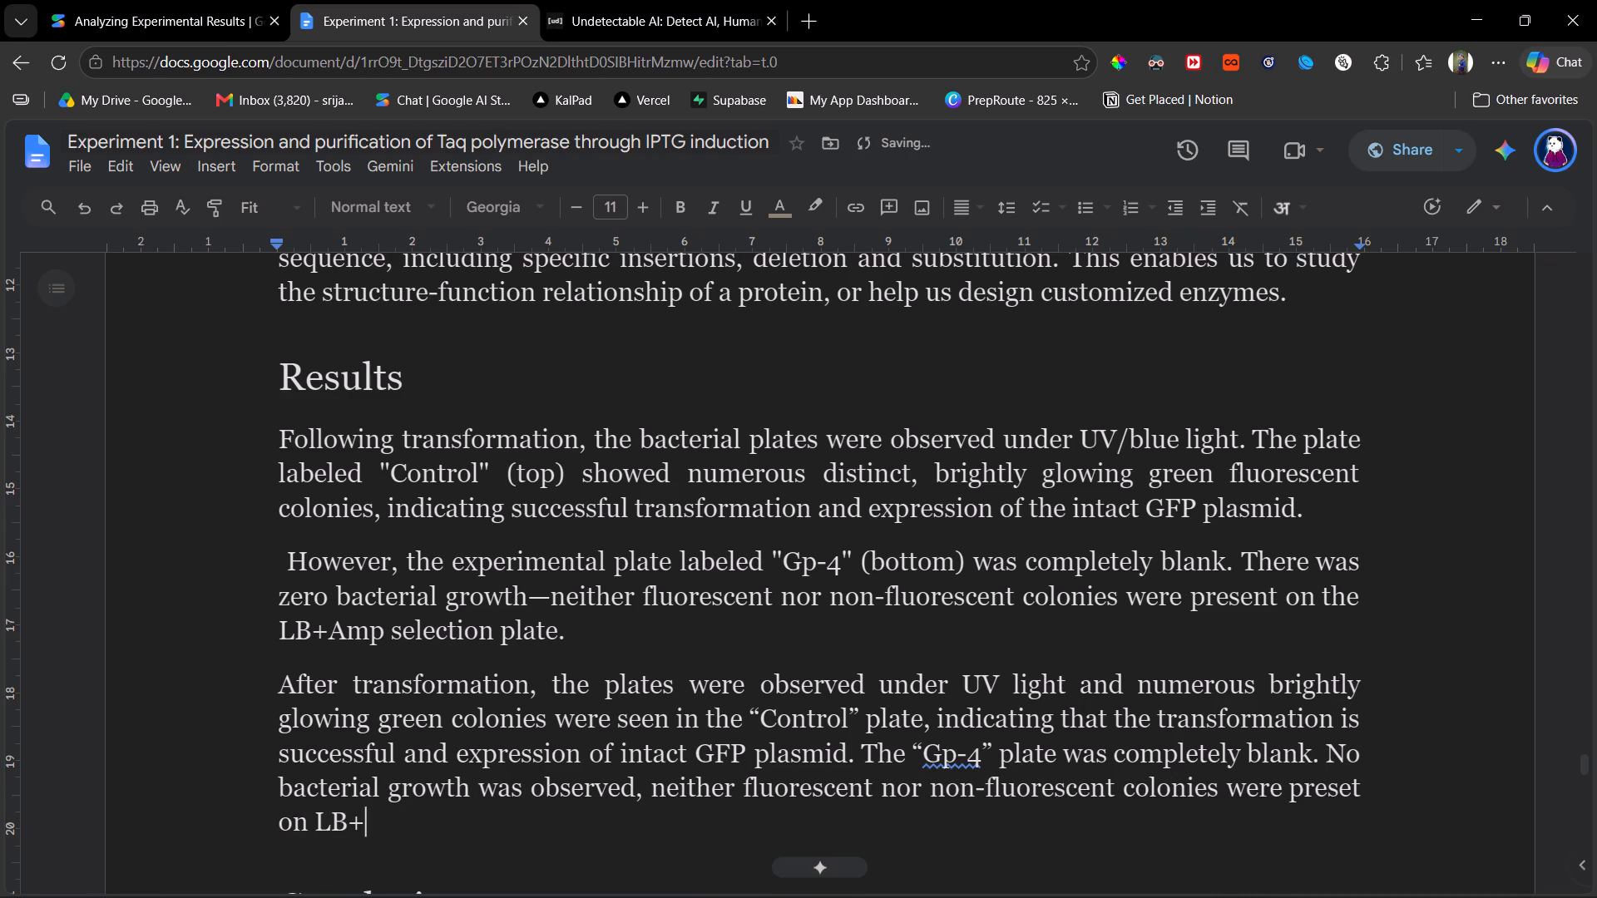
key("space")
type("Am")
type("p selectyion plate.")
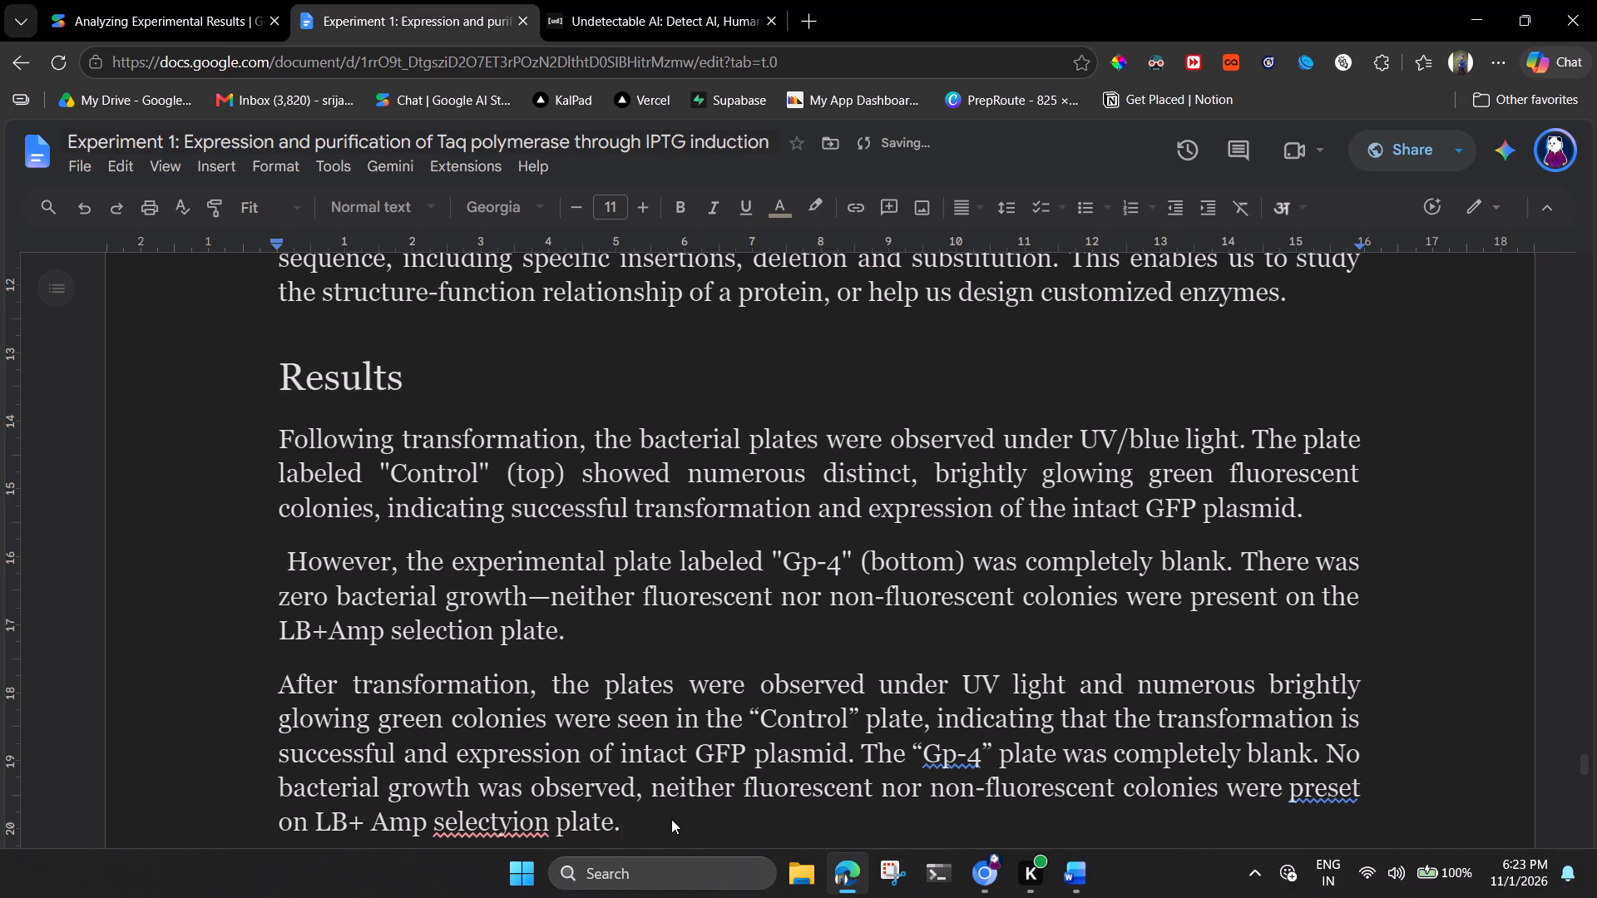
left_click(464, 821)
left_click(482, 781)
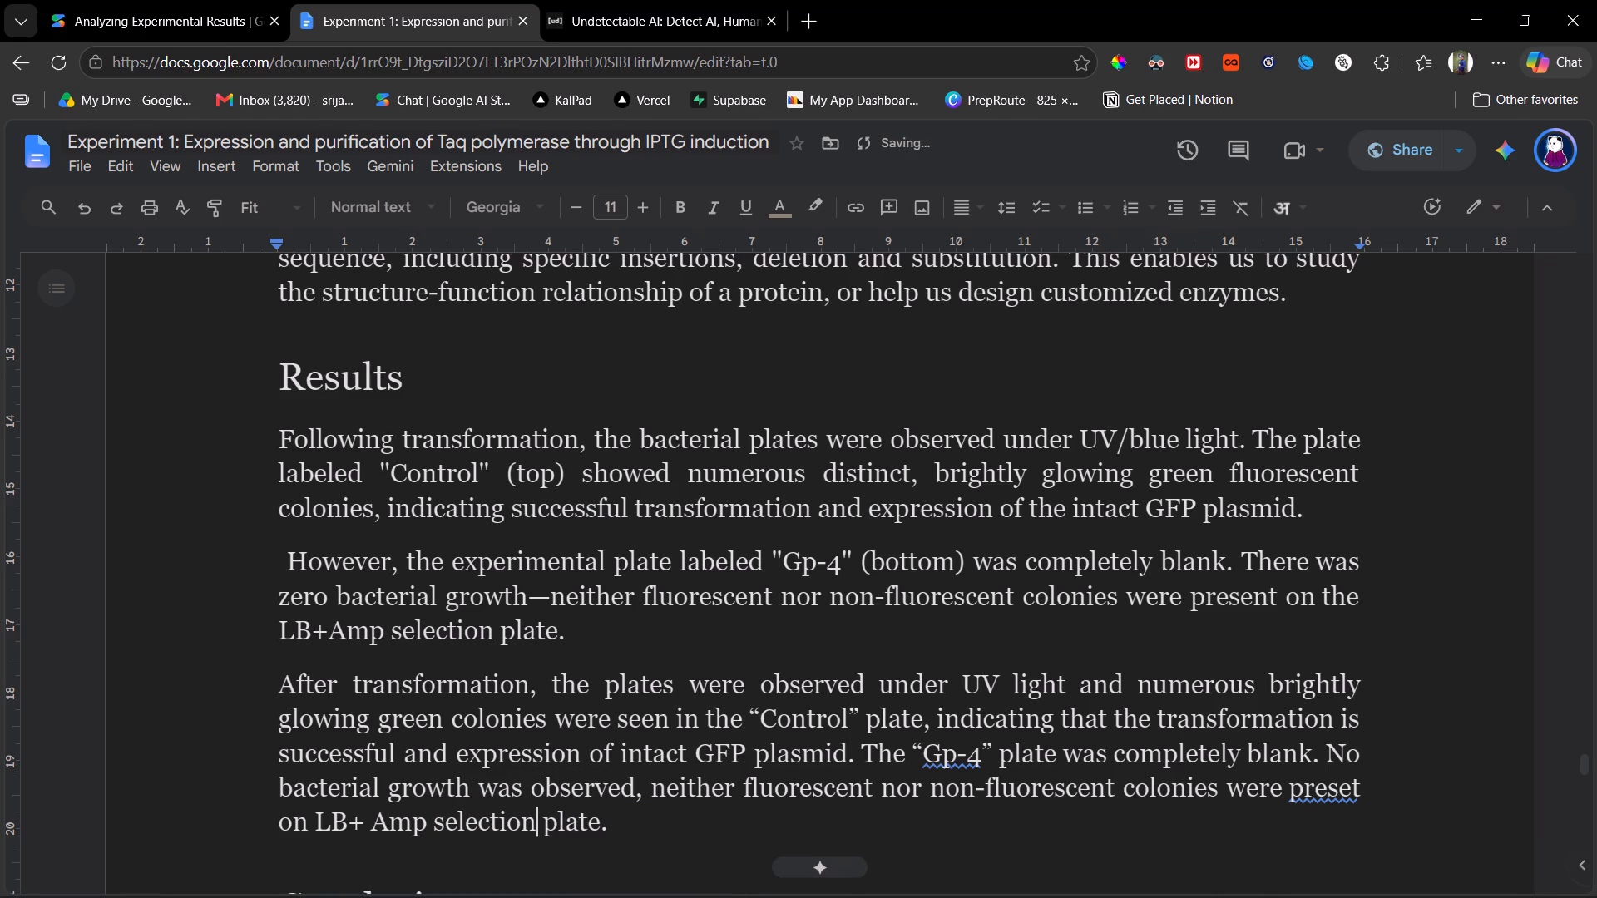
Delete the two original Results paragraphs above the rewritten one, leaving no blank line under the heading.
left_click_drag(586, 639, 265, 442)
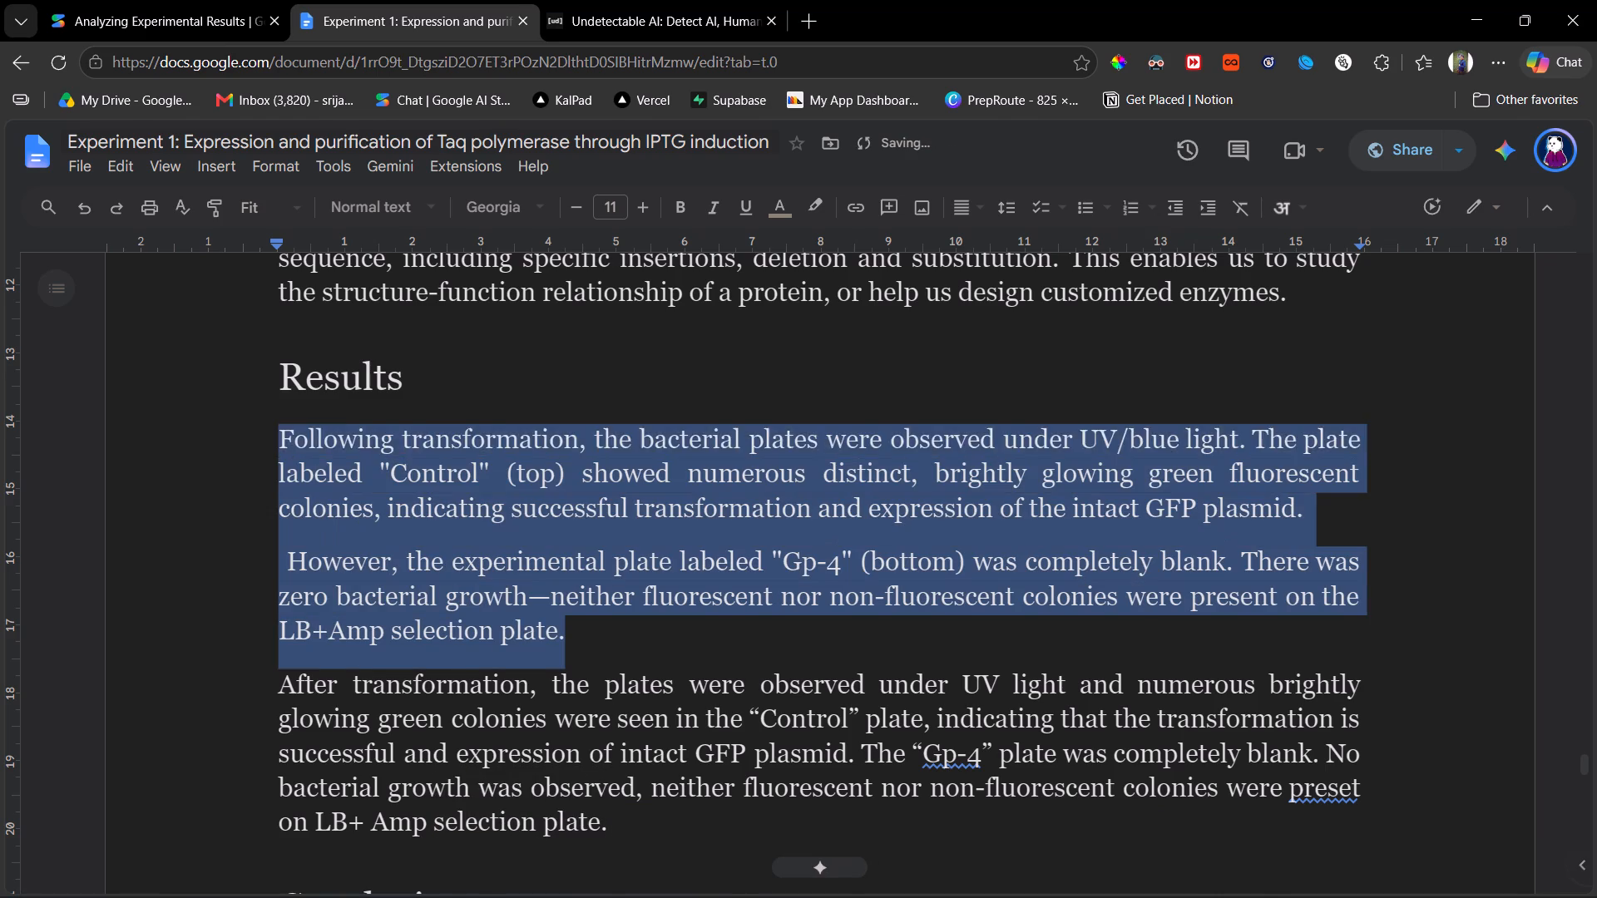
key("BackSpace")
key("BackSpace")
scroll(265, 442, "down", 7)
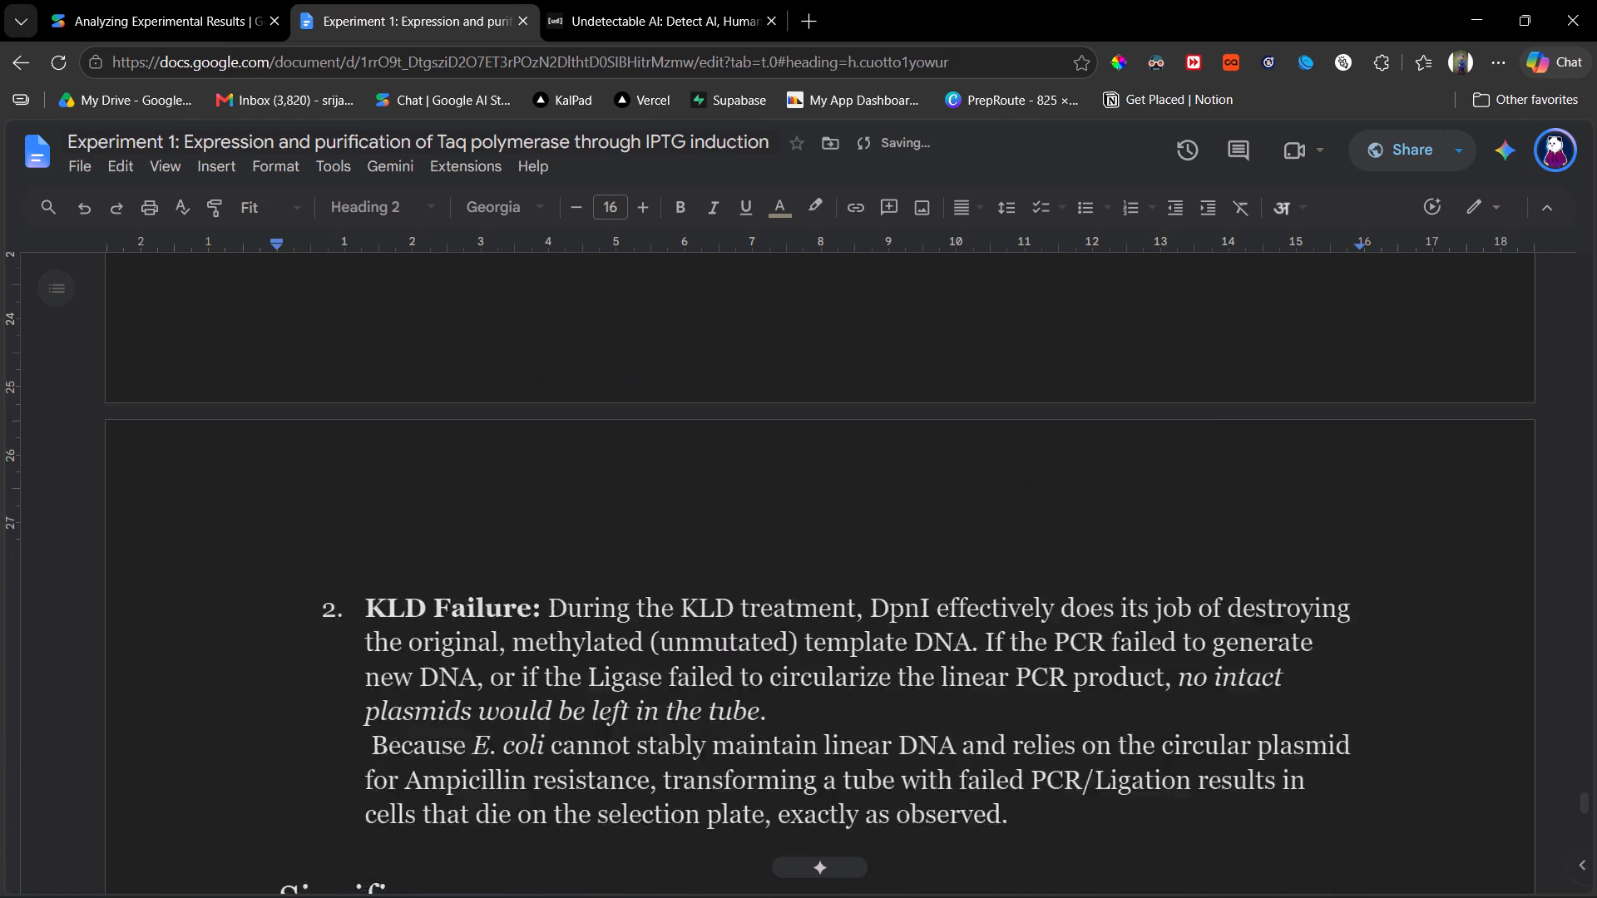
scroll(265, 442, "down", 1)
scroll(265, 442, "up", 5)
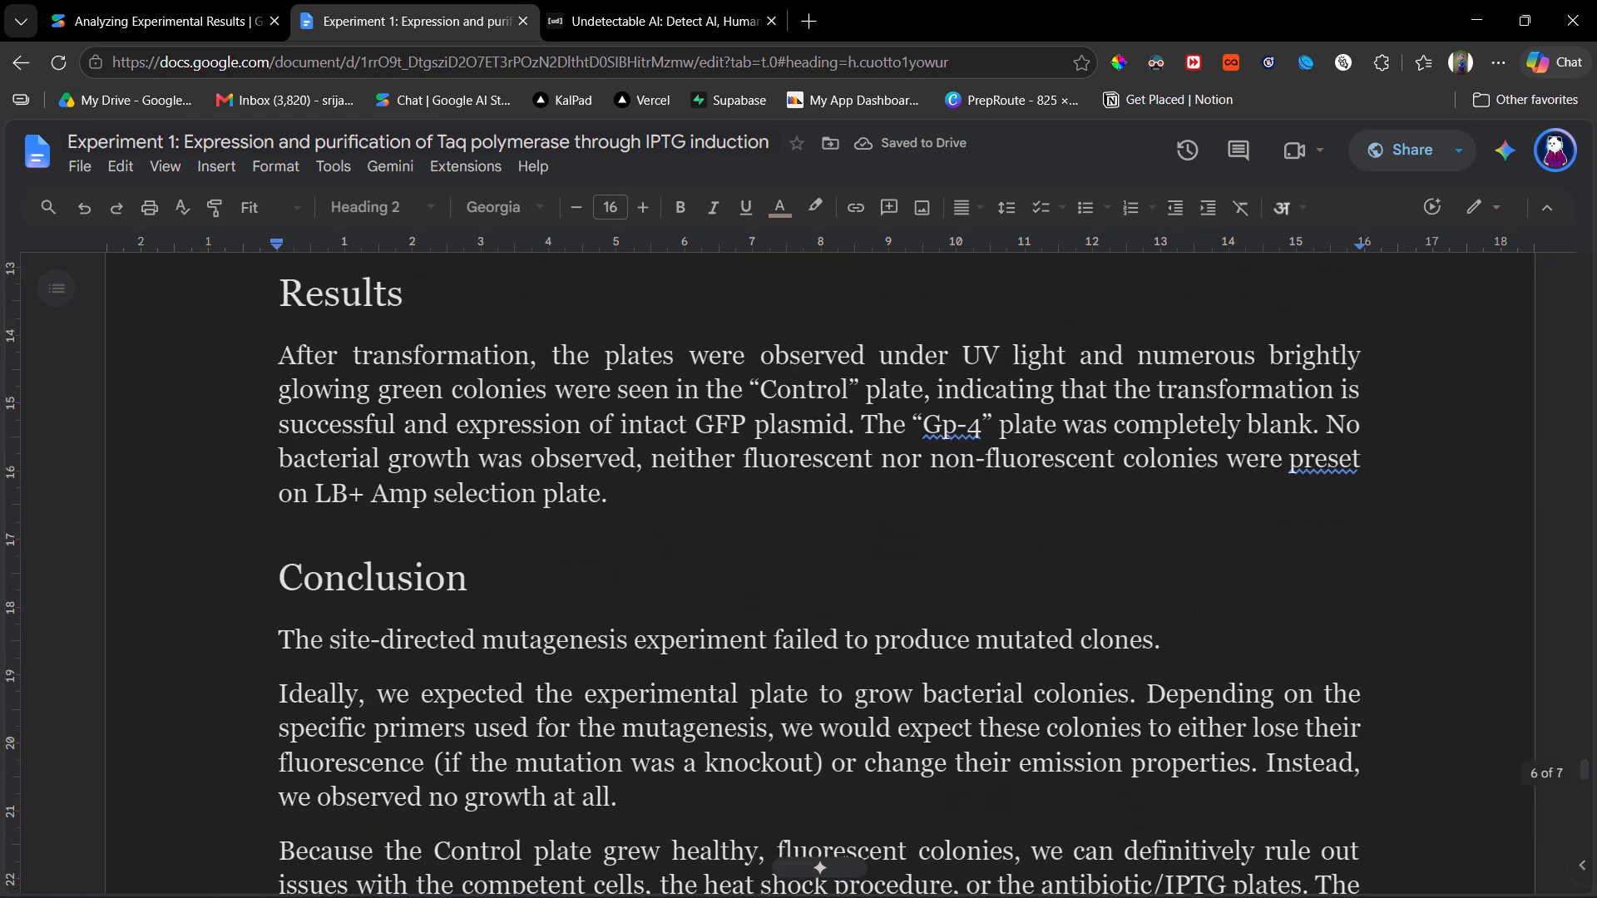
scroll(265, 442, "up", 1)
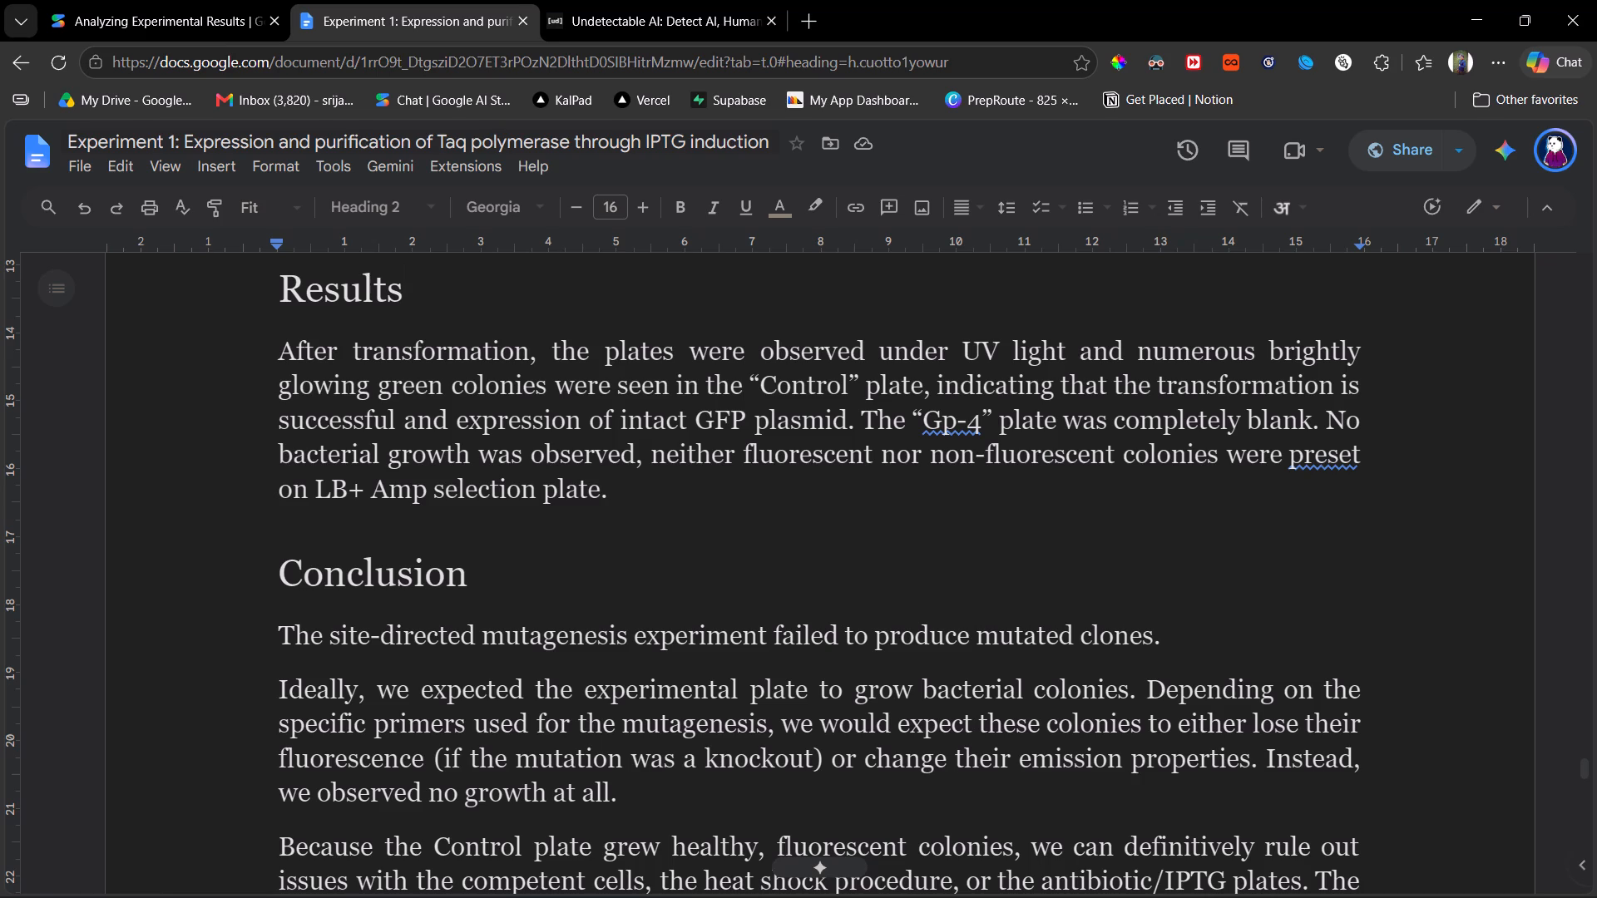
left_click(819, 0)
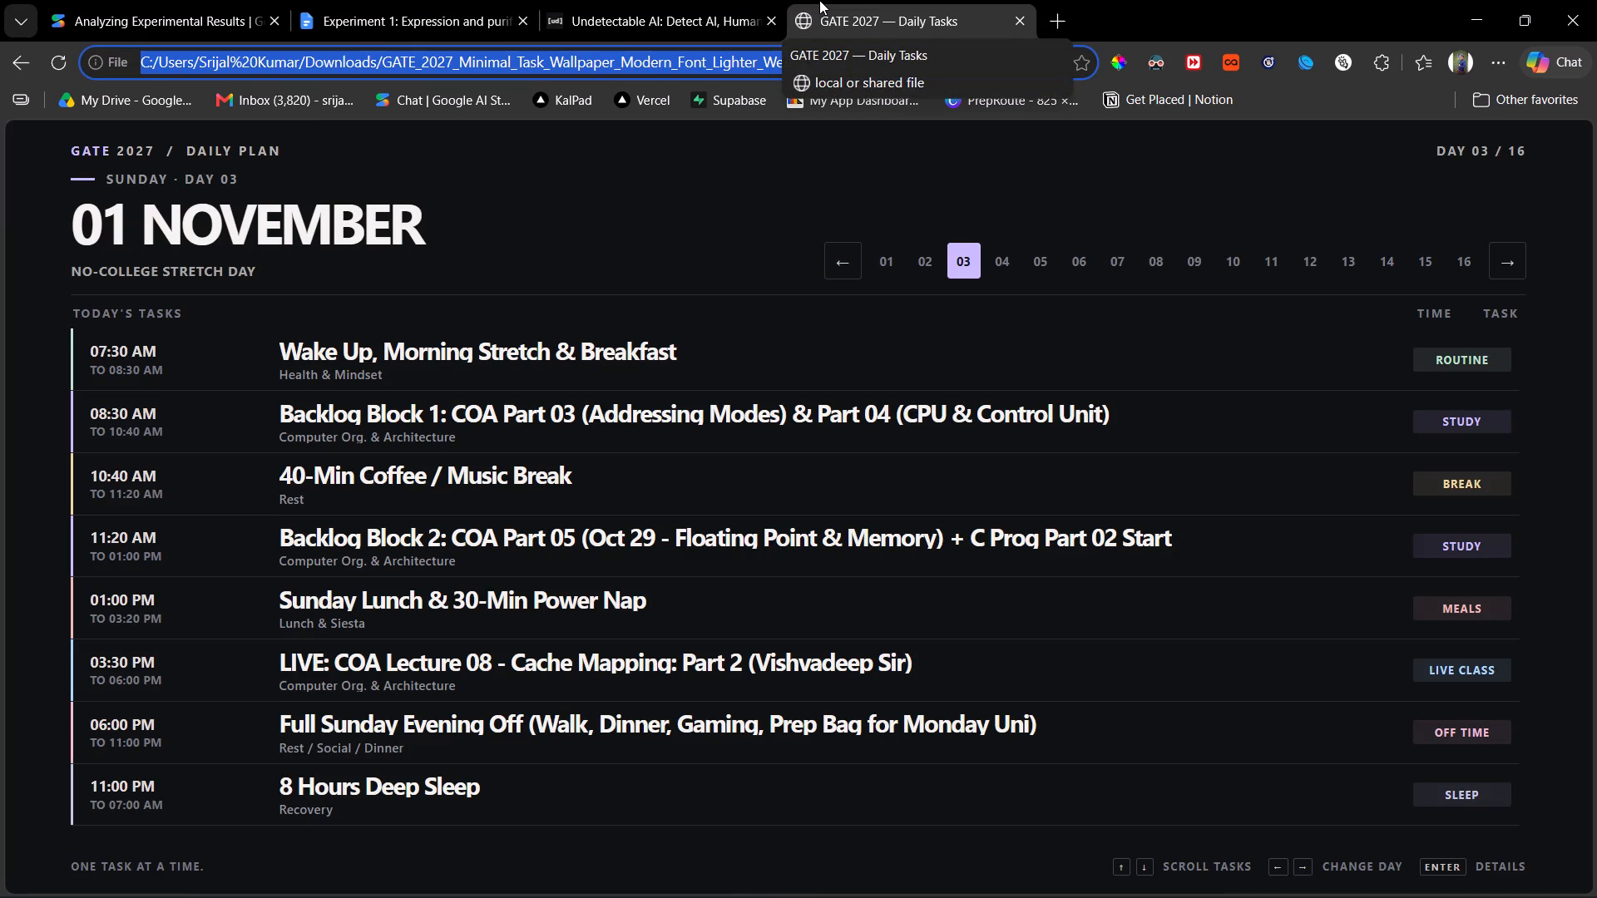
left_click(1017, 19)
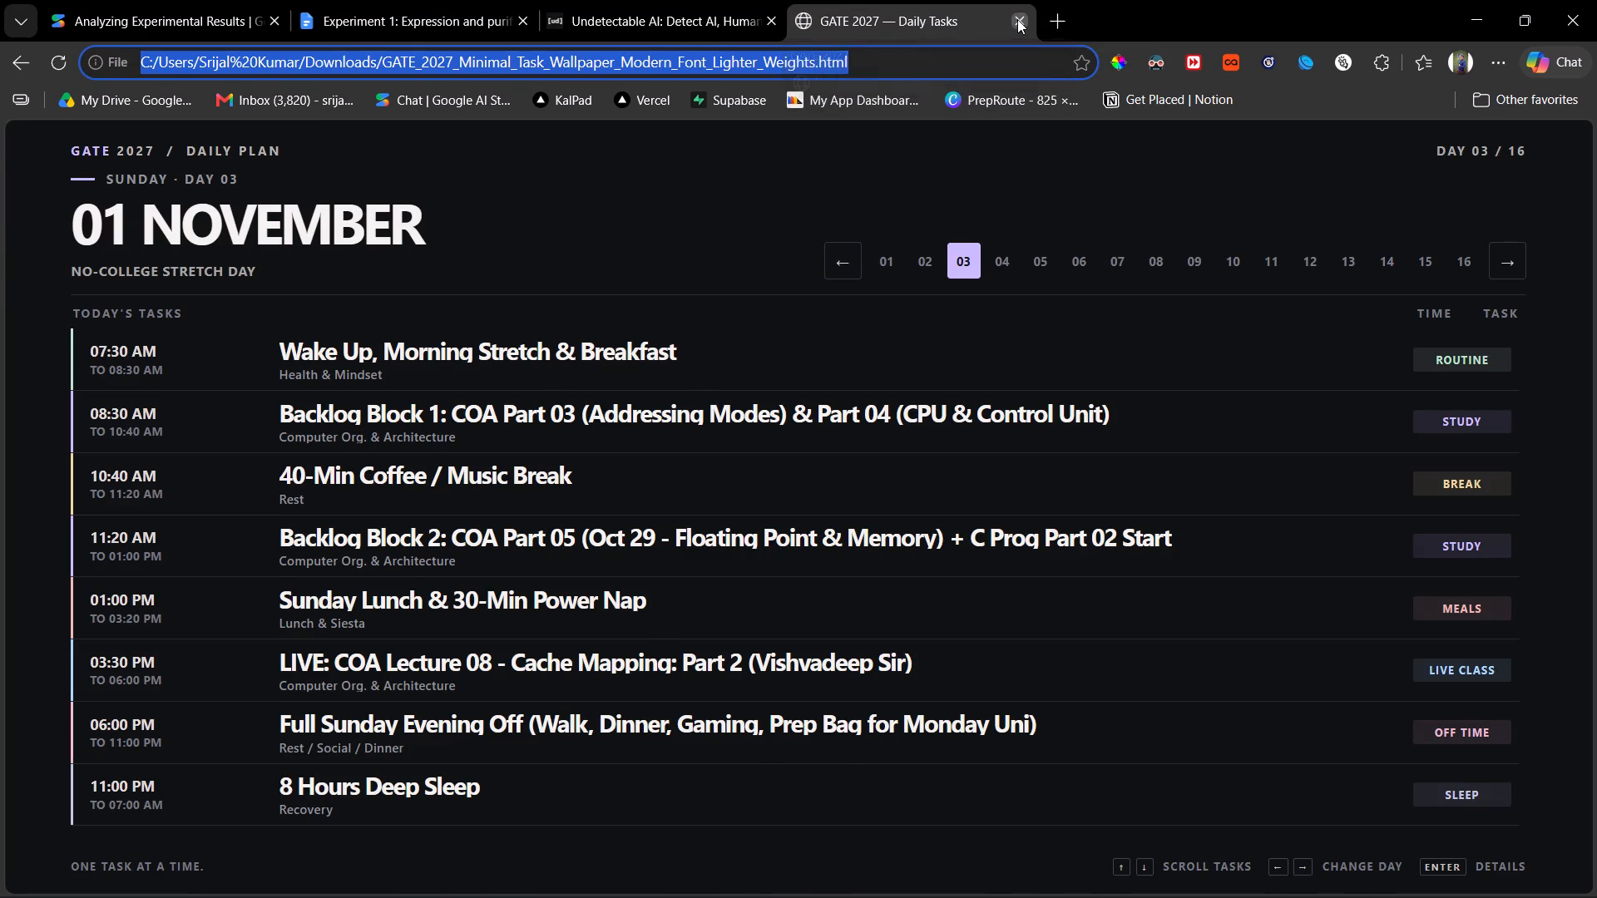
left_click(801, 12)
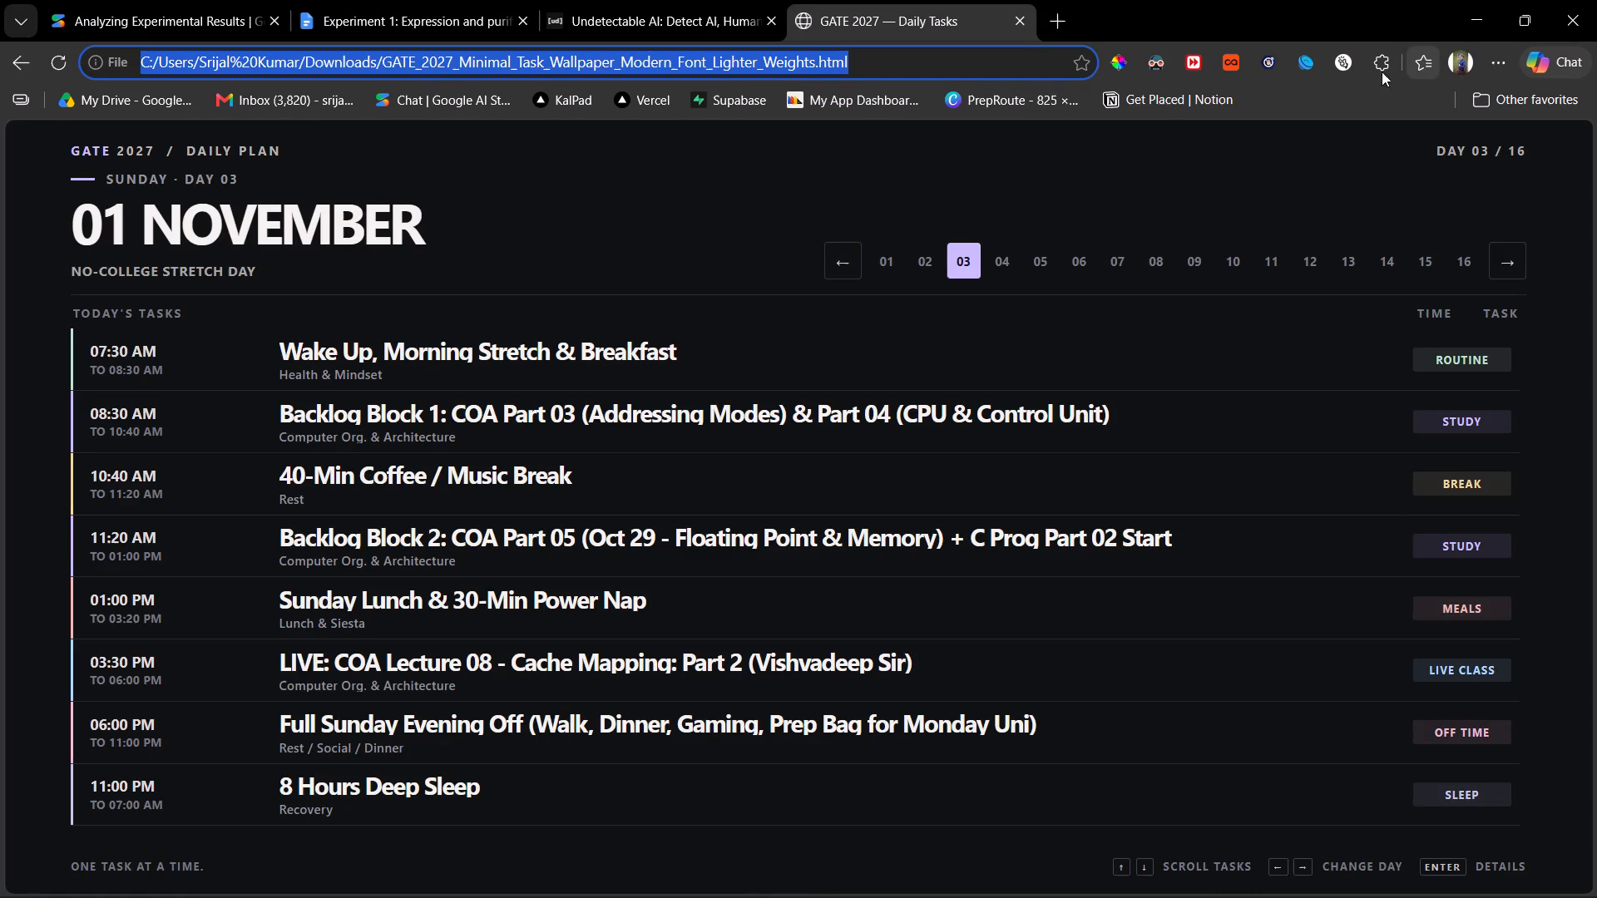
left_click(1371, 72)
left_click_drag(1371, 72, 1260, 57)
left_click(1260, 57)
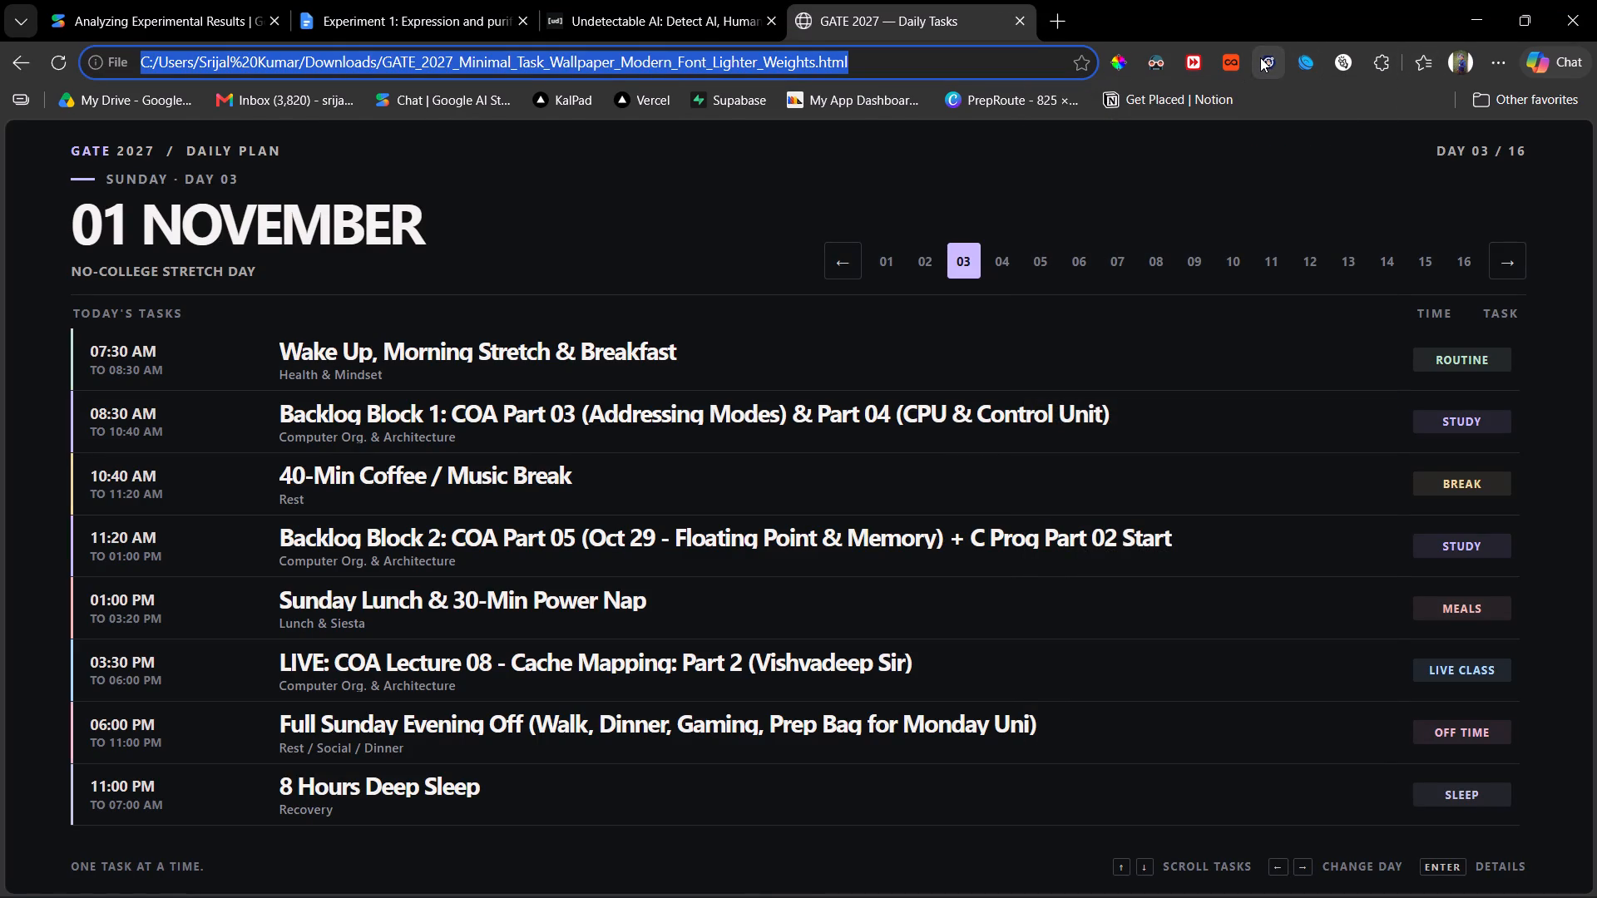